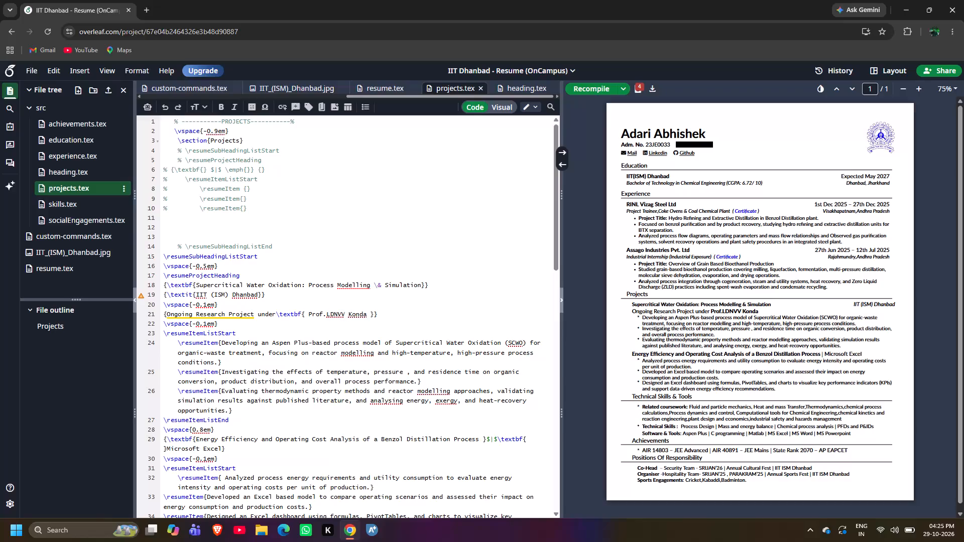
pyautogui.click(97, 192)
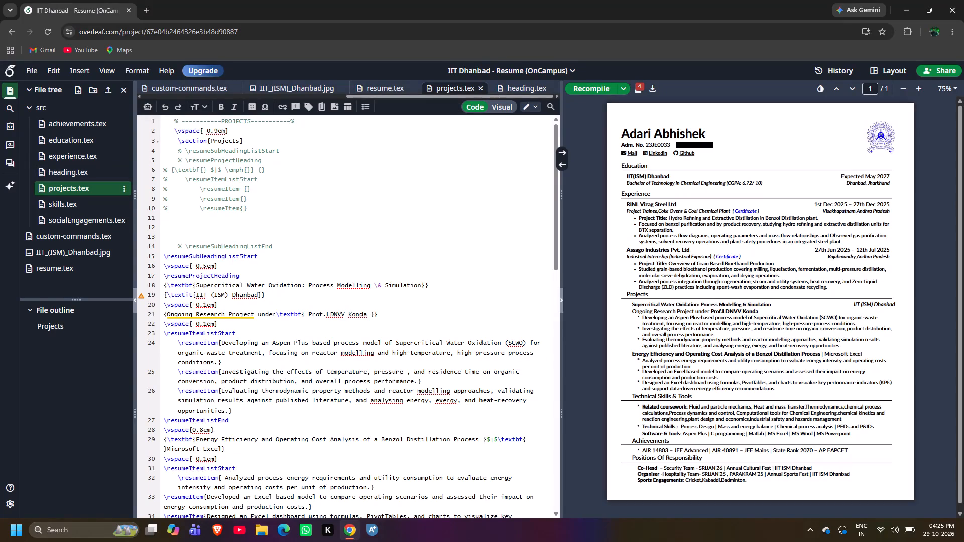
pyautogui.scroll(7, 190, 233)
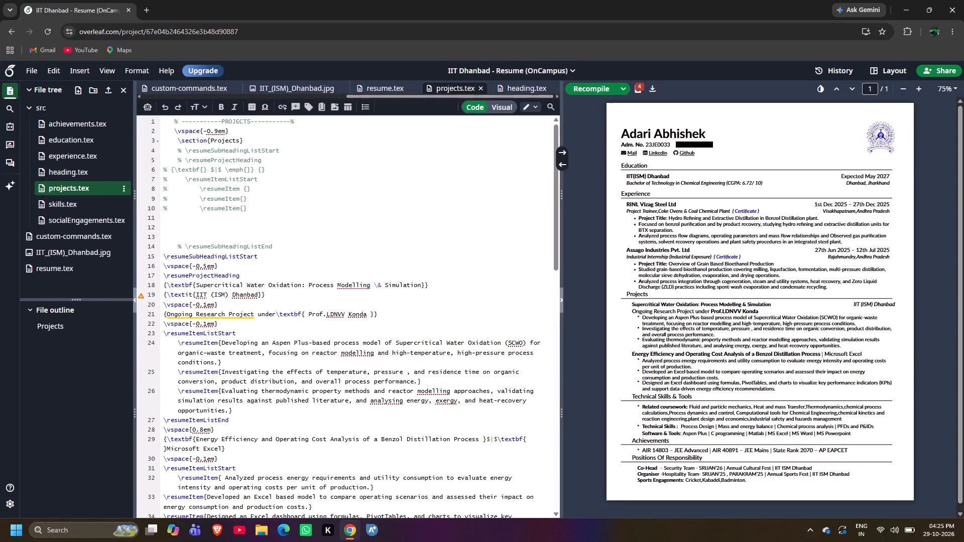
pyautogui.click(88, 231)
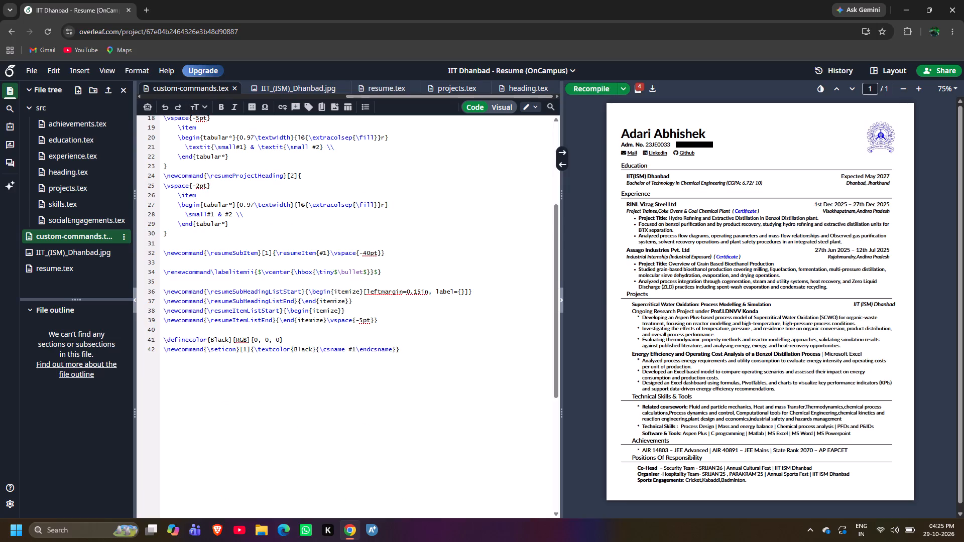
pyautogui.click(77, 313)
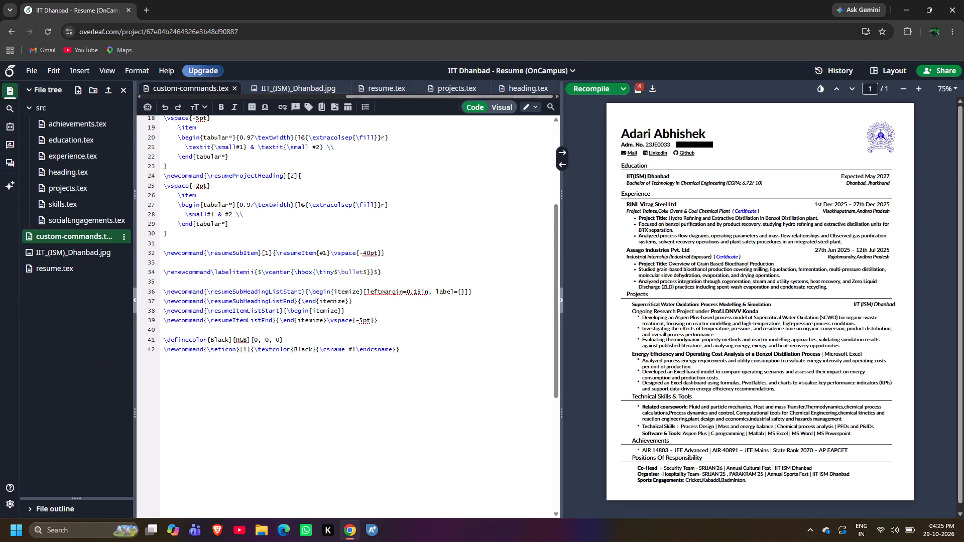
# In resume.tex, move the ACHIEVEMENTS comment and its input line between the EXPERIENCE and PROJECTS blocks, set off by a blank line.
pyautogui.click(70, 270)
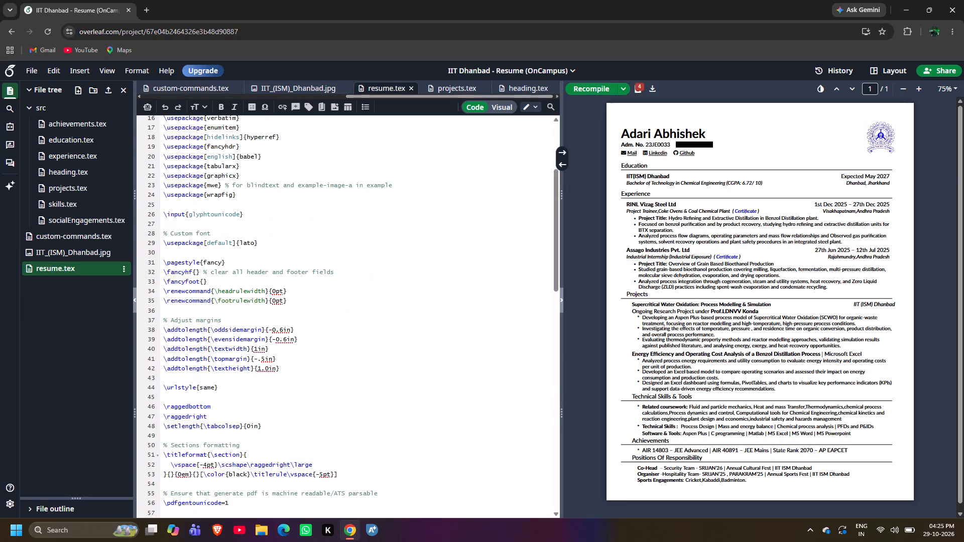
pyautogui.scroll(-20, 329, 391)
pyautogui.scroll(-4, 329, 391)
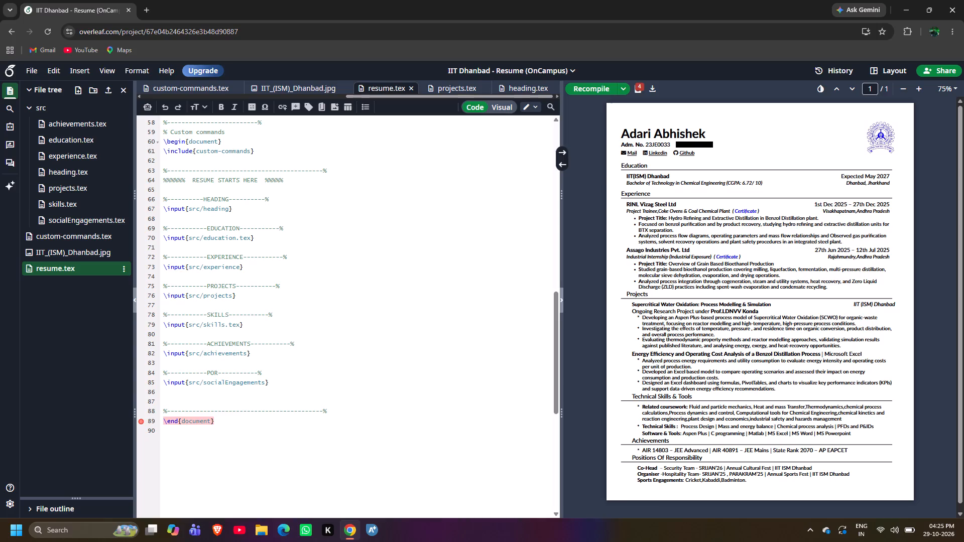
pyautogui.moveTo(163, 339); pyautogui.dragTo(263, 361)
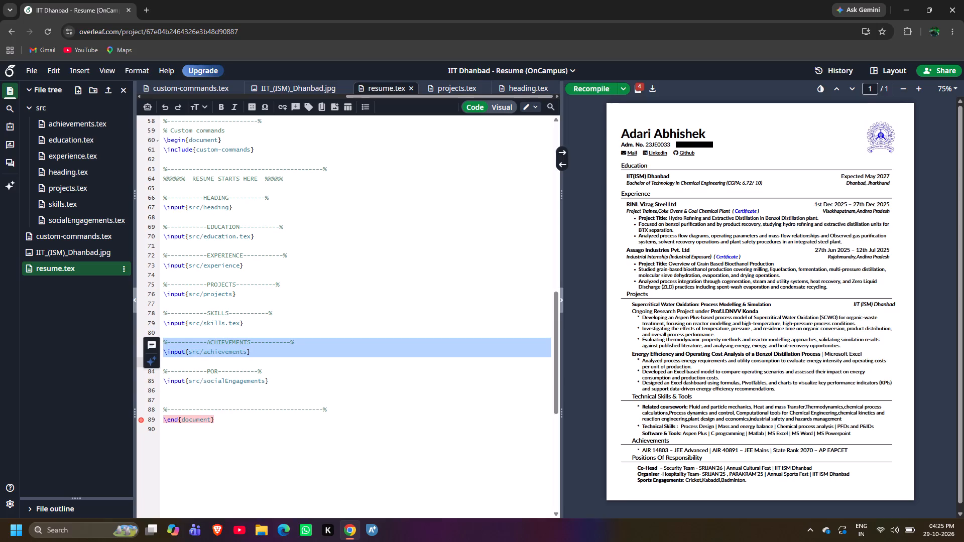
pyautogui.hotkey('ctrl', 'x')
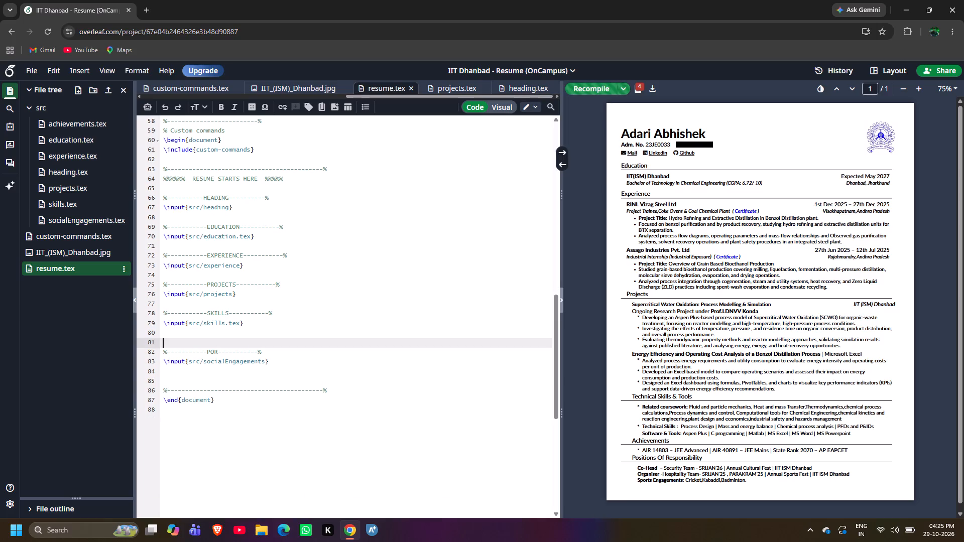
pyautogui.click(171, 279)
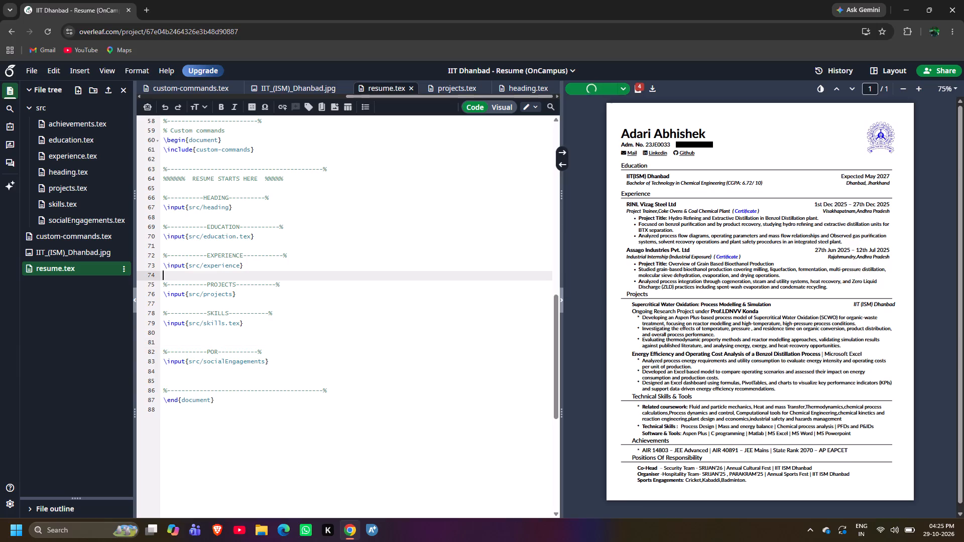
pyautogui.hotkey('ctrl', 'v')
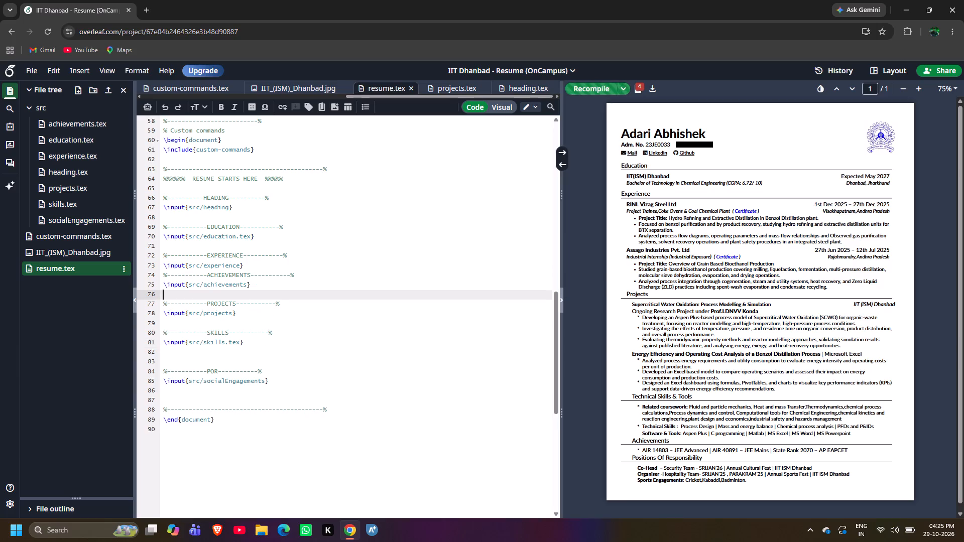
pyautogui.click(322, 264)
pyautogui.press('Return')
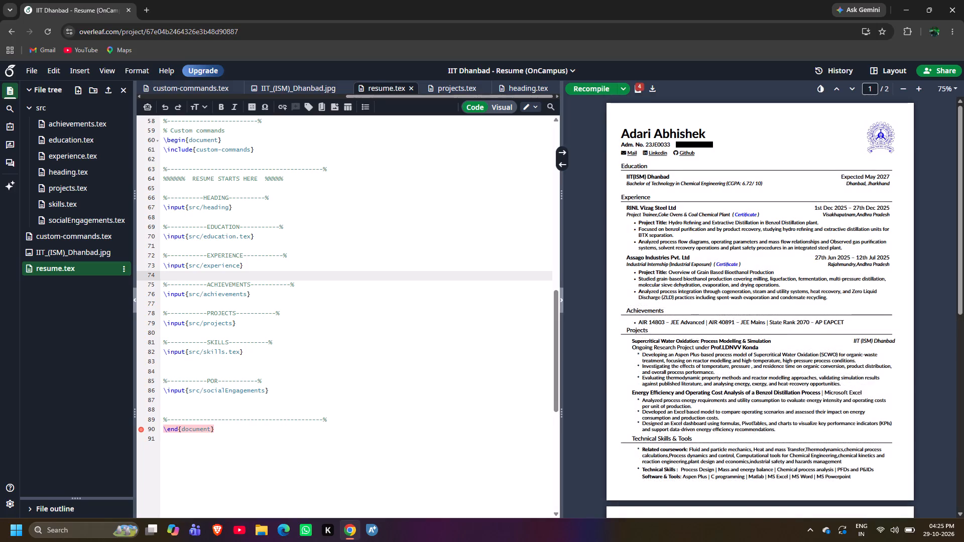
# In projects.tex, comment out the whole "Energy Efficiency and Operating Cost Analysis of a Benzol Distillation Process" project, from its title through \resumeItemListEnd.
pyautogui.click(66, 190)
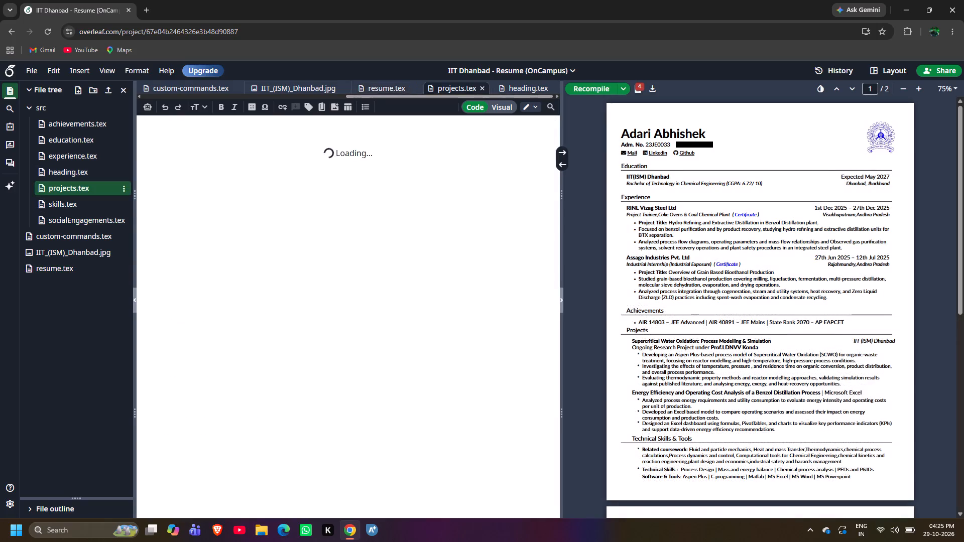
pyautogui.scroll(-3, 278, 214)
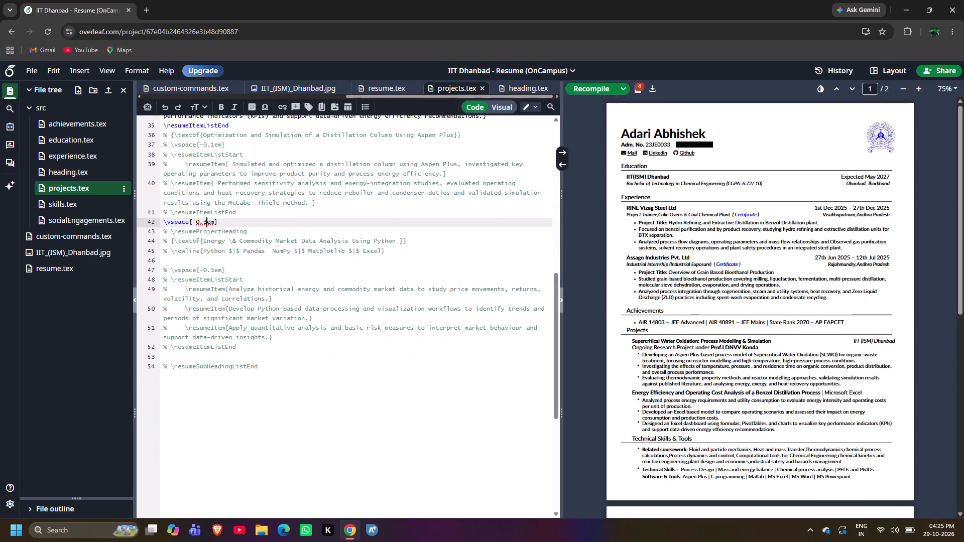
pyautogui.scroll(11, 225, 241)
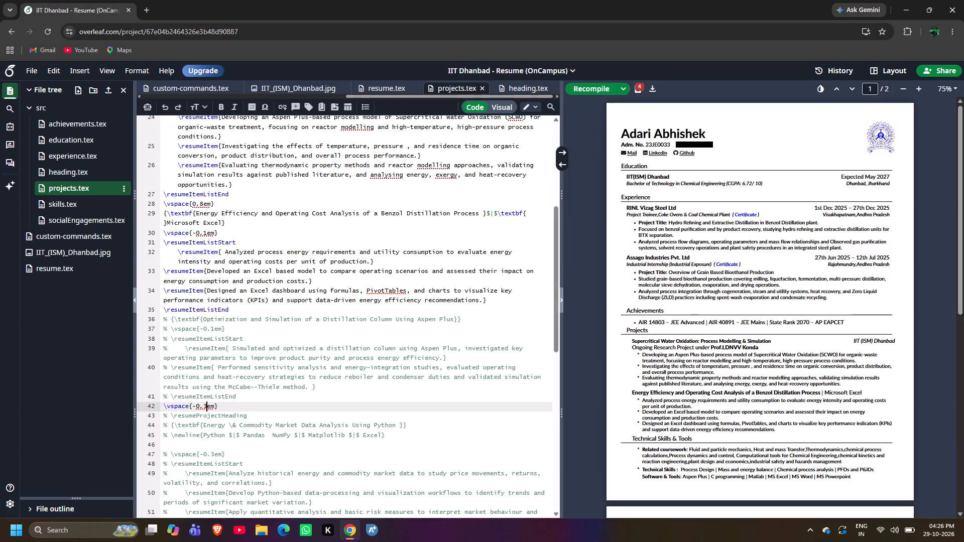
pyautogui.moveTo(162, 215); pyautogui.dragTo(230, 317)
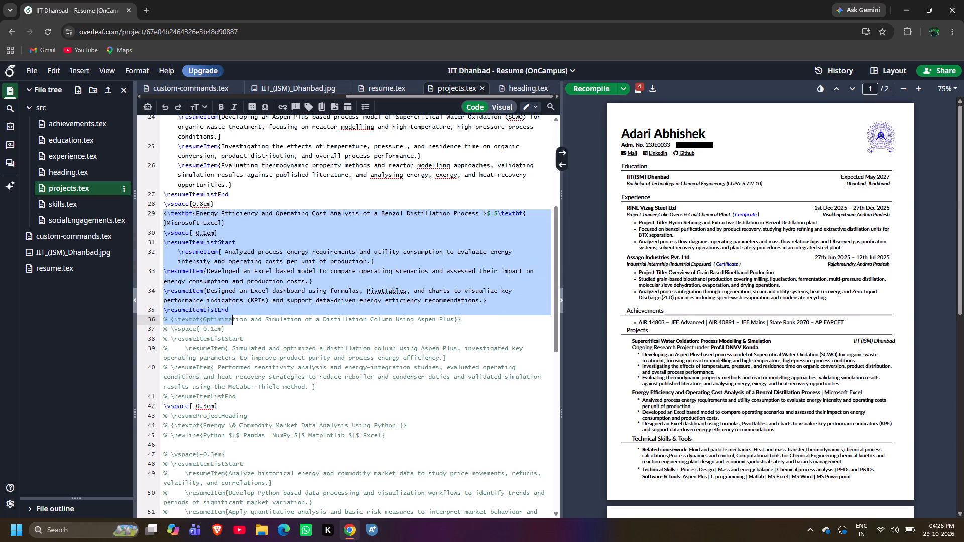
pyautogui.moveTo(230, 317); pyautogui.dragTo(235, 309)
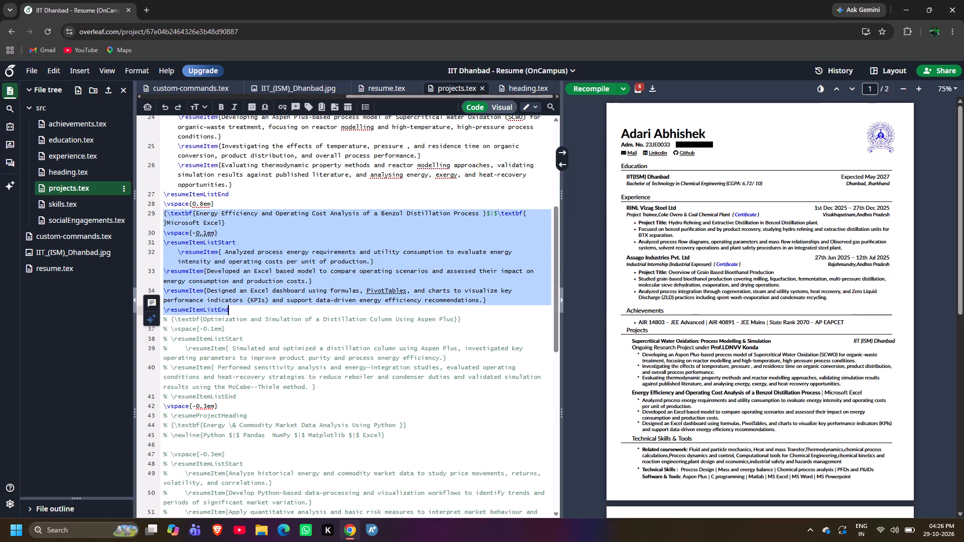
pyautogui.hotkey('ctrl', '/')
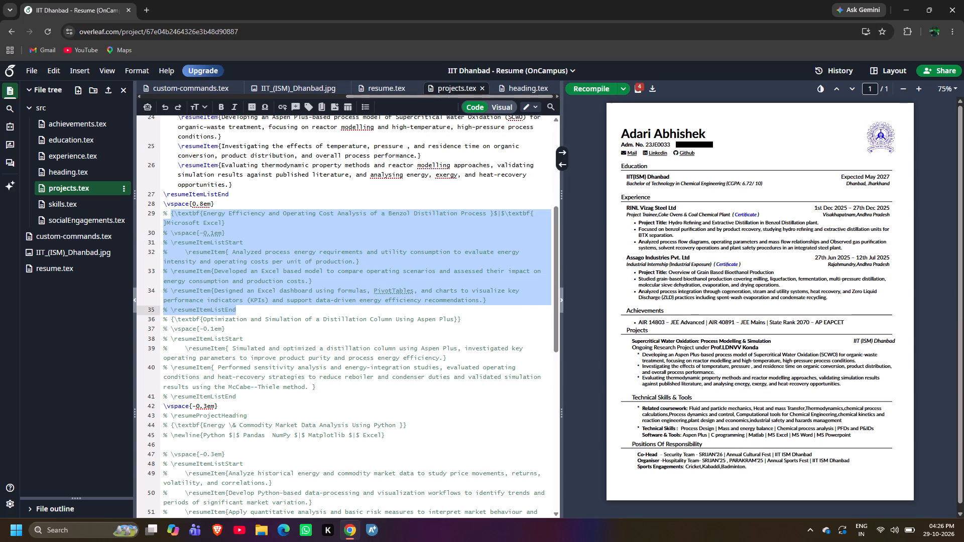
# In the last bullet of the Supercritical Water Oxidation project, reword the ending to "analysing energy and heat recovery opportunities".
pyautogui.click(444, 195)
pyautogui.scroll(1, 444, 195)
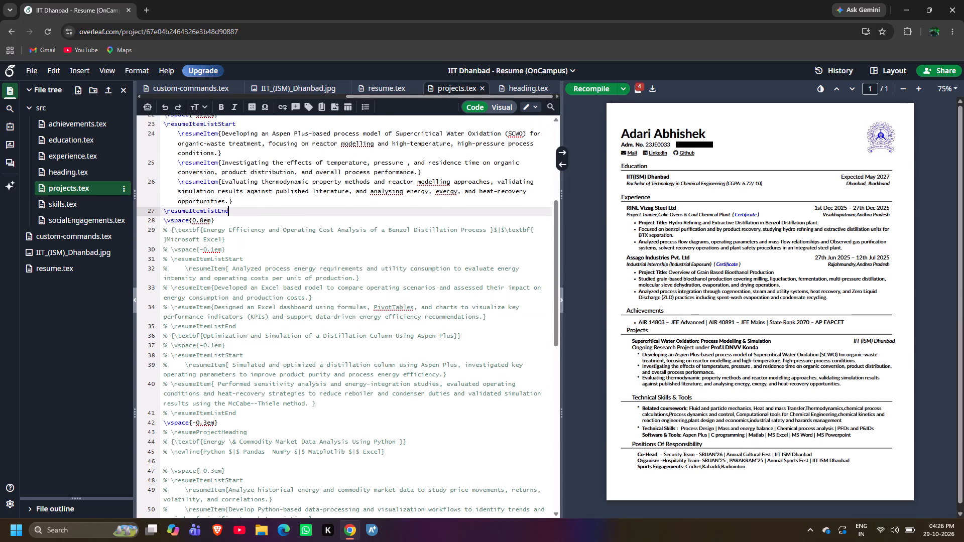
pyautogui.moveTo(458, 190); pyautogui.dragTo(441, 194)
pyautogui.moveTo(441, 194); pyautogui.dragTo(431, 194)
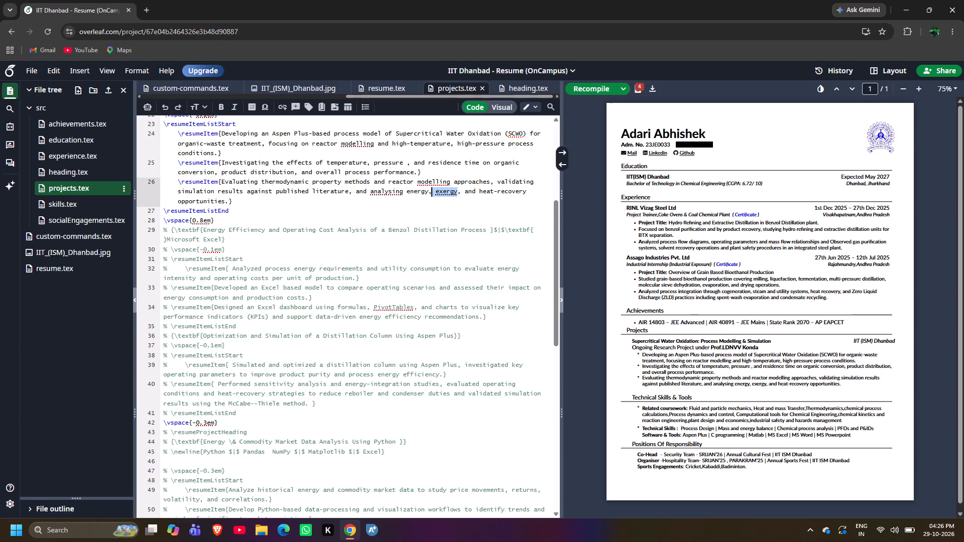
pyautogui.moveTo(431, 194); pyautogui.dragTo(429, 194)
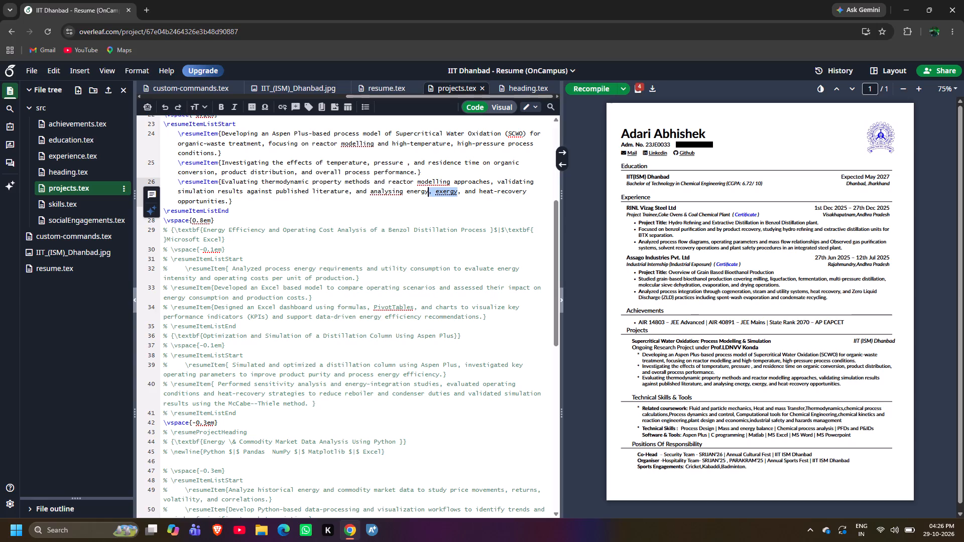
pyautogui.press('BackSpace')
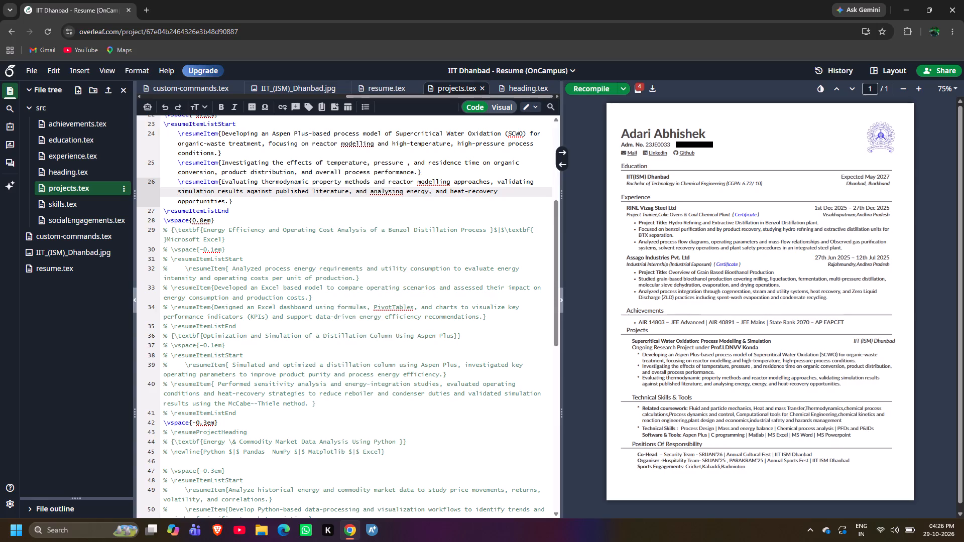
pyautogui.click(436, 189)
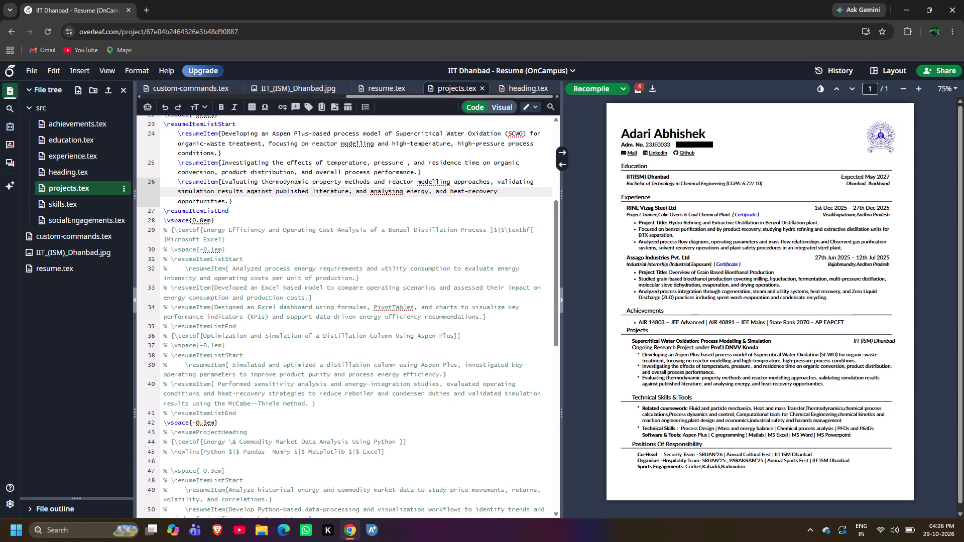
pyautogui.press('BackSpace')
pyautogui.press('BackSpace')
pyautogui.press('space')
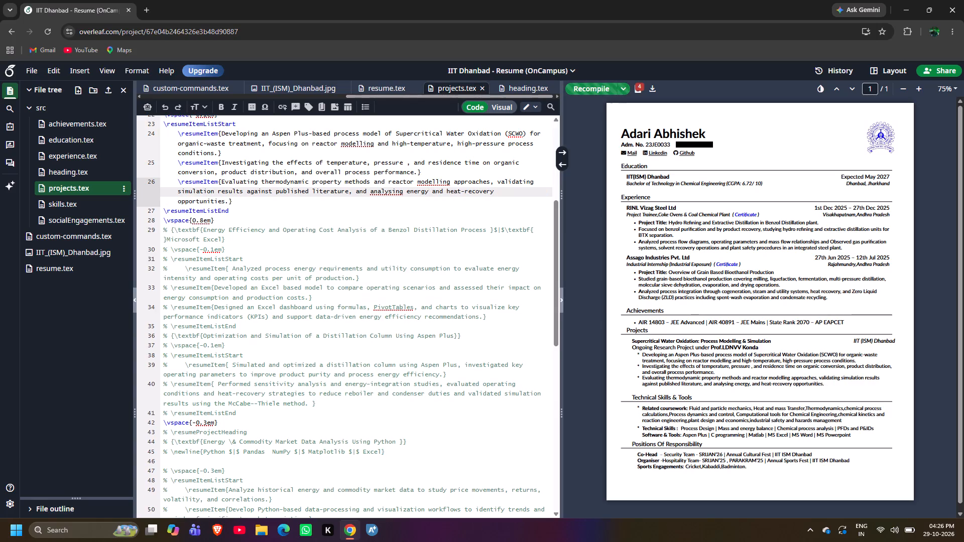
pyautogui.click(463, 188)
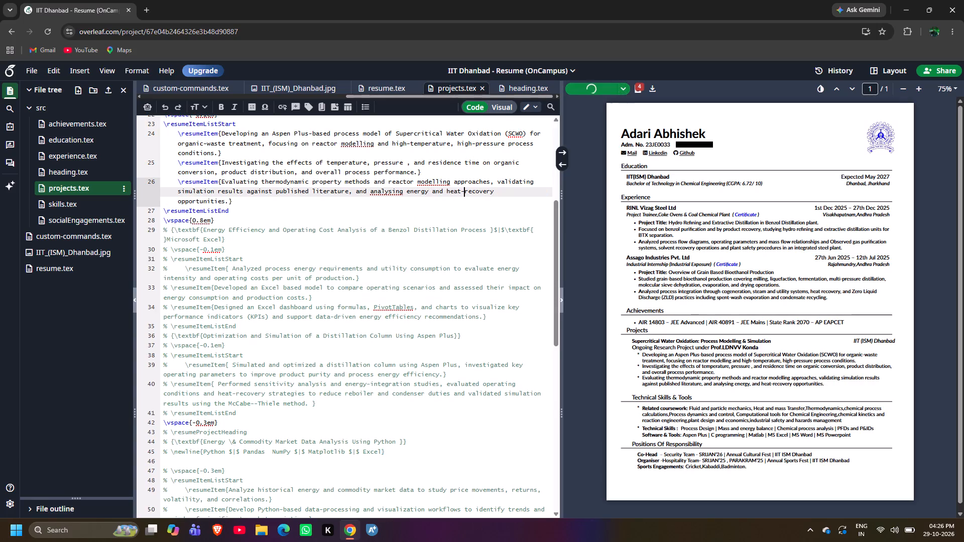
pyautogui.press('BackSpace')
pyautogui.press('space')
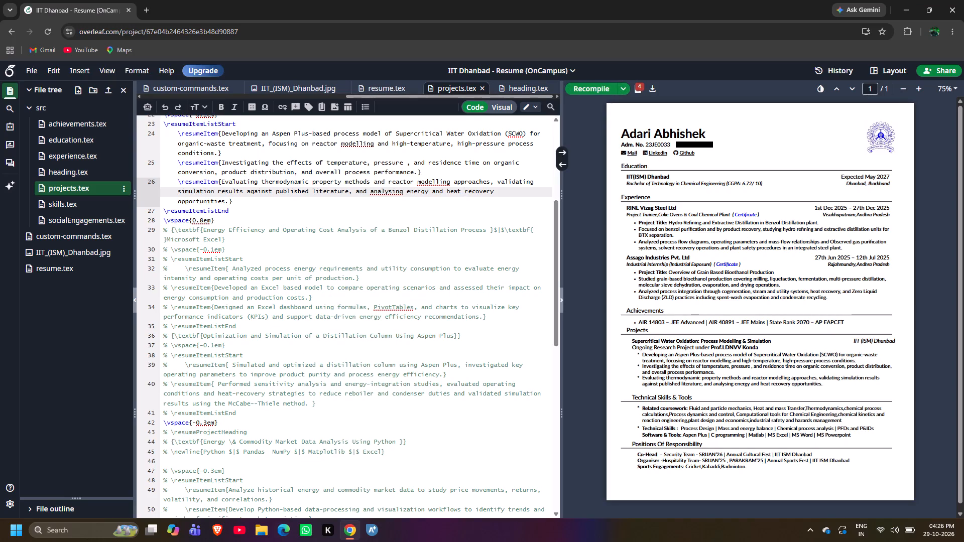
pyautogui.scroll(5, 283, 218)
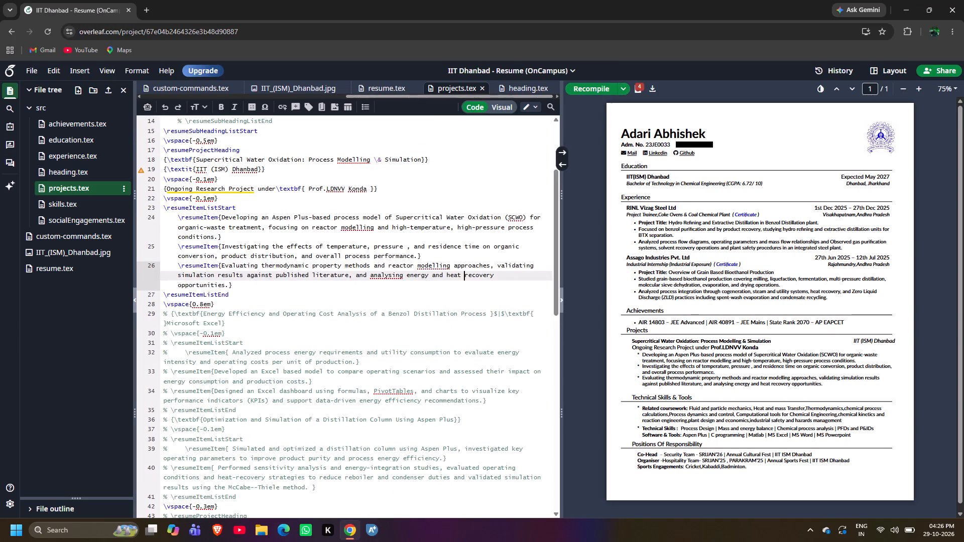
# In achievements.tex, add a new \item line at the start of the itemize list, above the existing ranks entry.
pyautogui.click(83, 129)
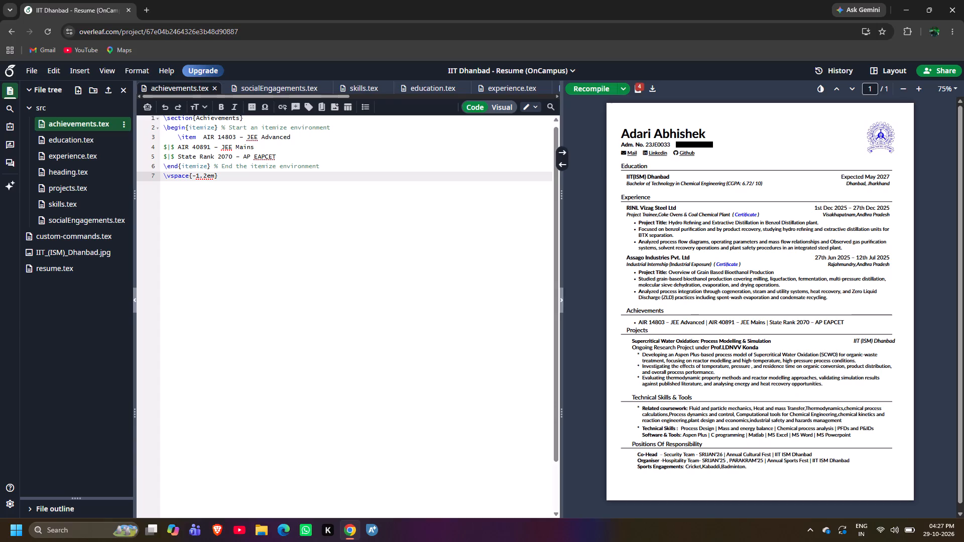
pyautogui.click(334, 127)
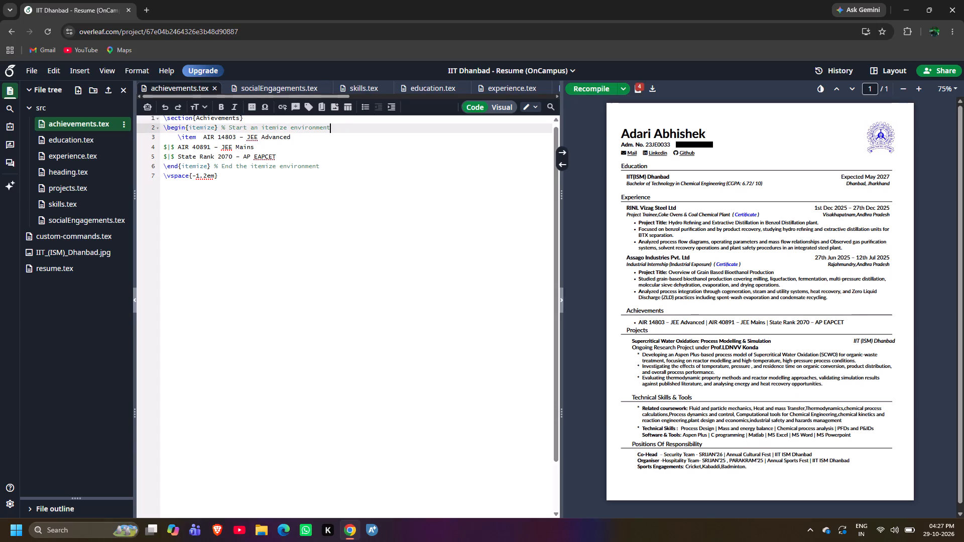
pyautogui.press('Return')
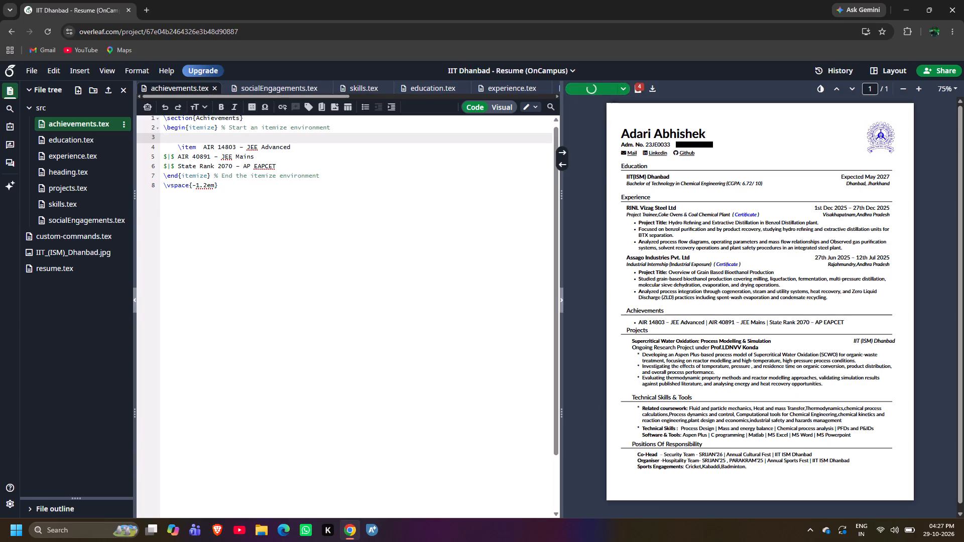
pyautogui.moveTo(177, 148); pyautogui.dragTo(196, 150)
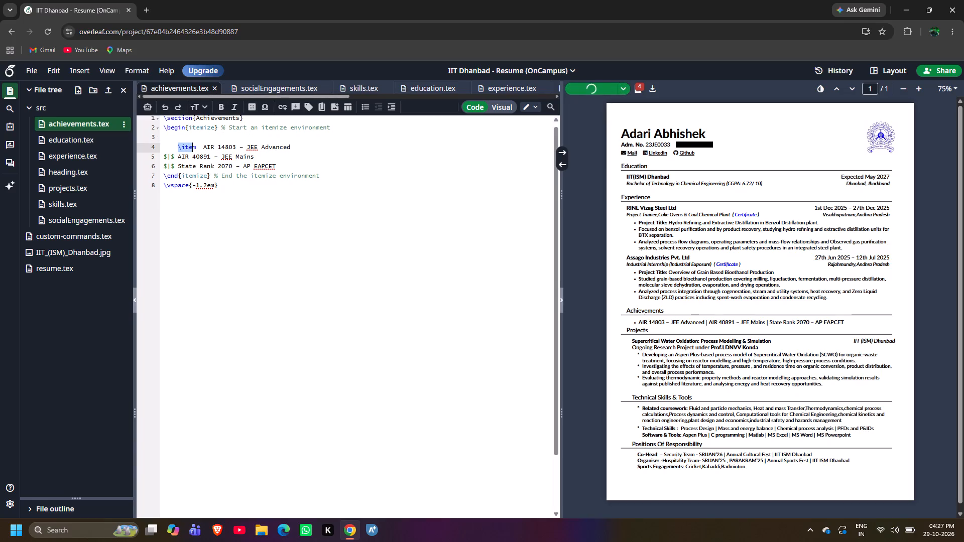
pyautogui.moveTo(196, 150); pyautogui.dragTo(198, 150)
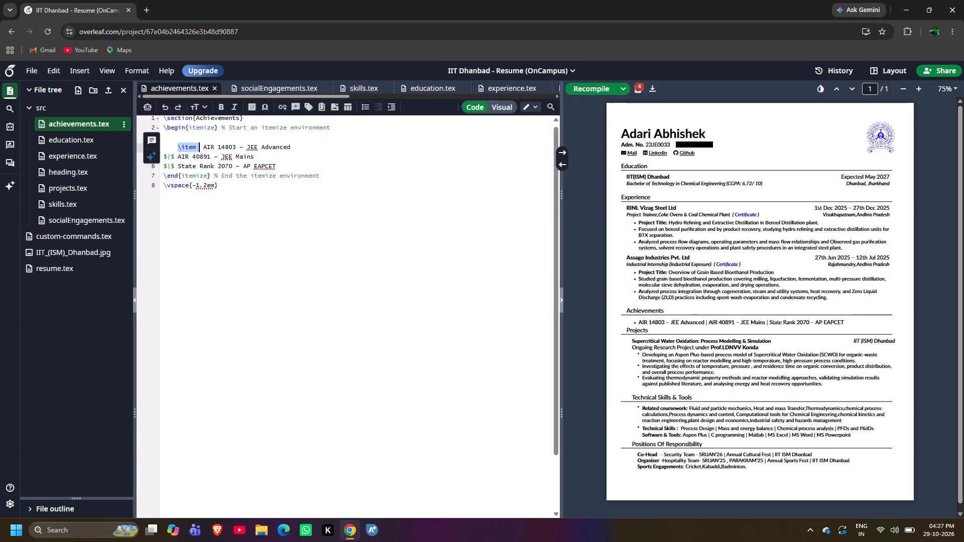
pyautogui.hotkey('ctrl', 'c')
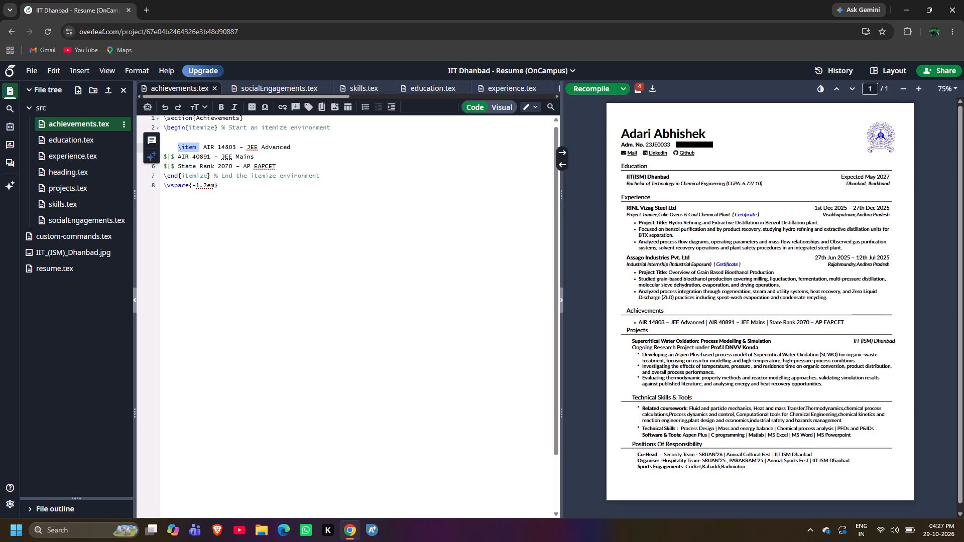
pyautogui.click(197, 139)
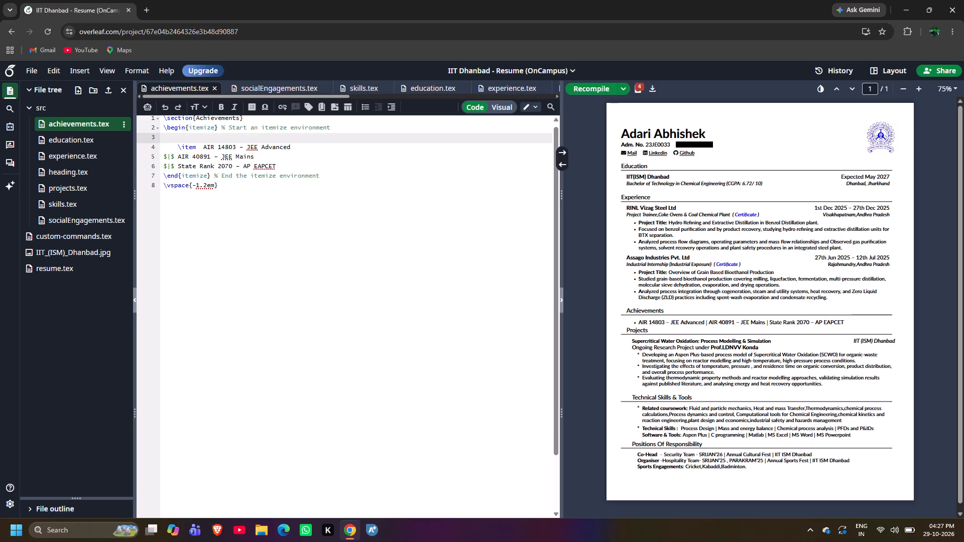
pyautogui.hotkey('ctrl', 'v')
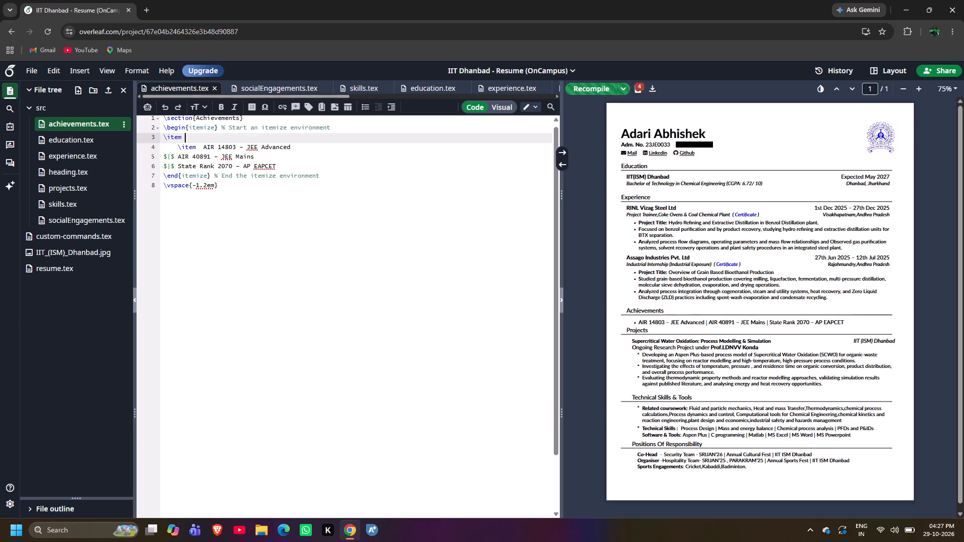
# Begin the new achievement item with the capitalised word "Secured".
pyautogui.write('secured')
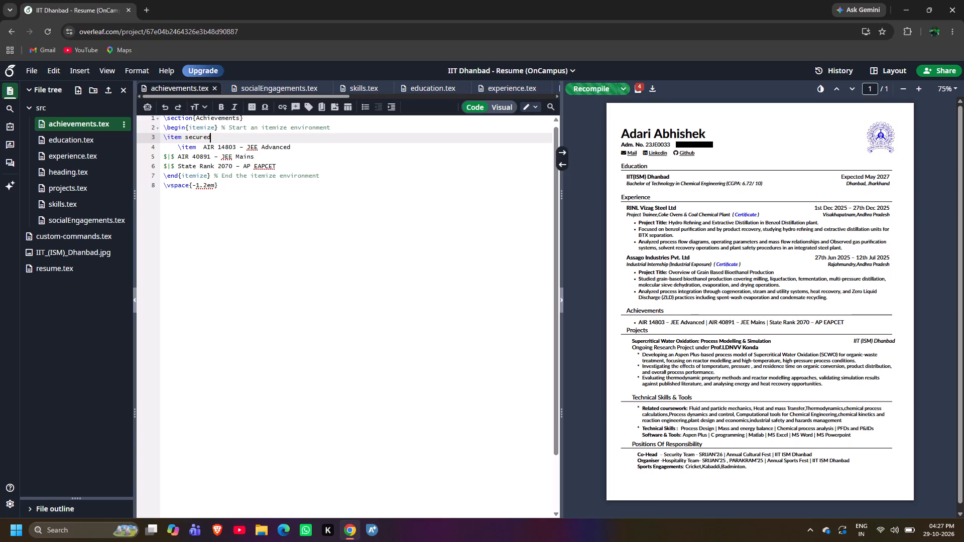
pyautogui.press('Left')
pyautogui.press('Left')
pyautogui.press('Left')
pyautogui.press('Left')
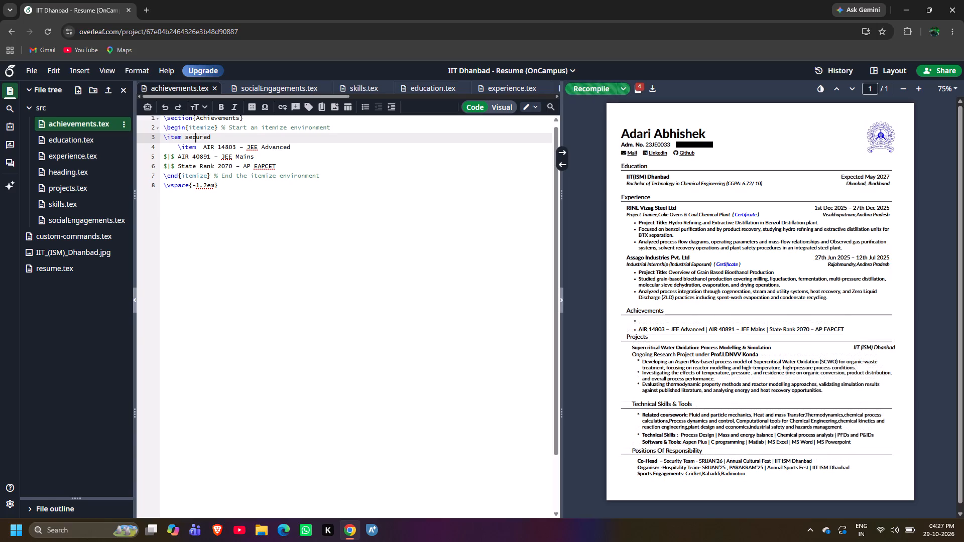
pyautogui.press('Left')
pyautogui.press('Left')
pyautogui.press('BackSpace')
pyautogui.press('s')
# Continue the new item after "Secured" with the text "AIR 14803 in JEE Advanced".
pyautogui.press('Right')
pyautogui.press('Right')
pyautogui.press('Right')
pyautogui.press('Right')
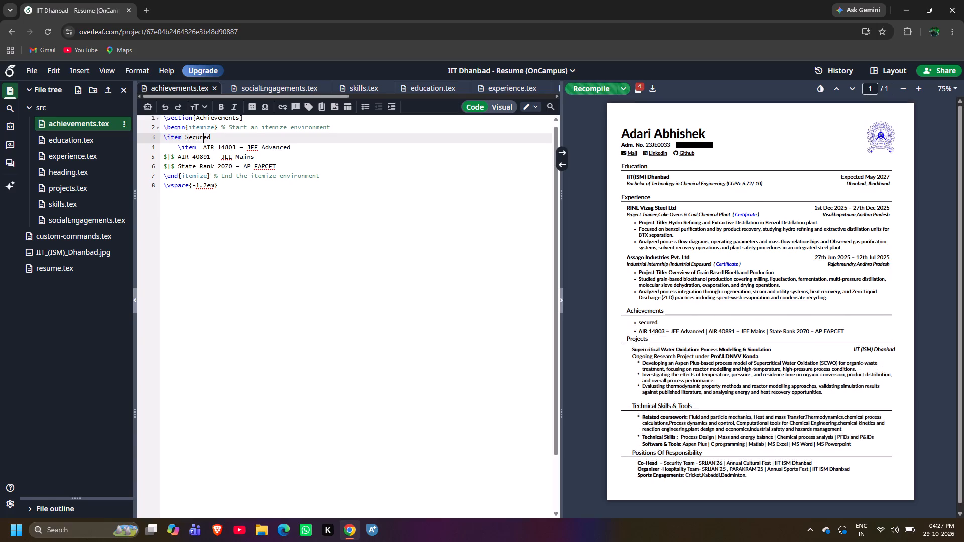
pyautogui.press('Right')
pyautogui.press('Right')
pyautogui.press('Right')
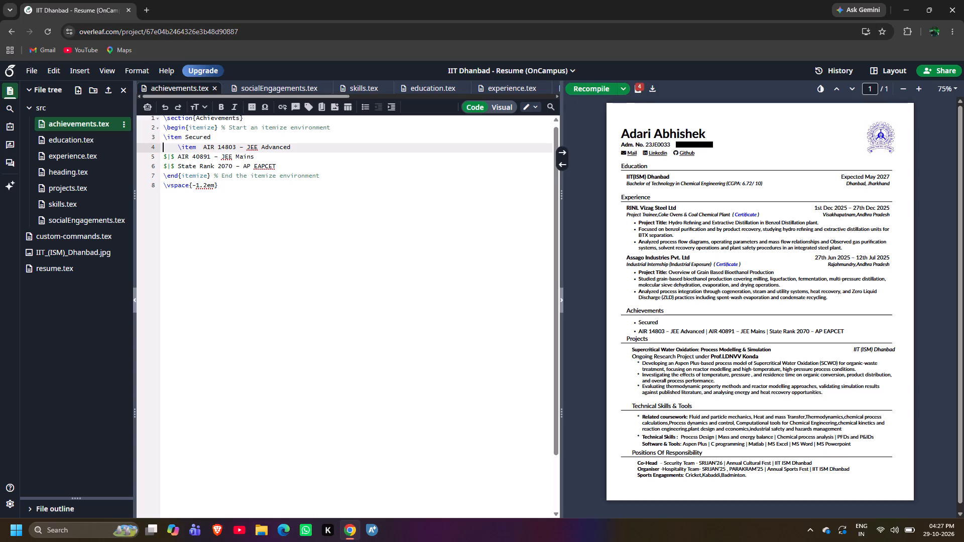
pyautogui.click(231, 130)
pyautogui.click(223, 140)
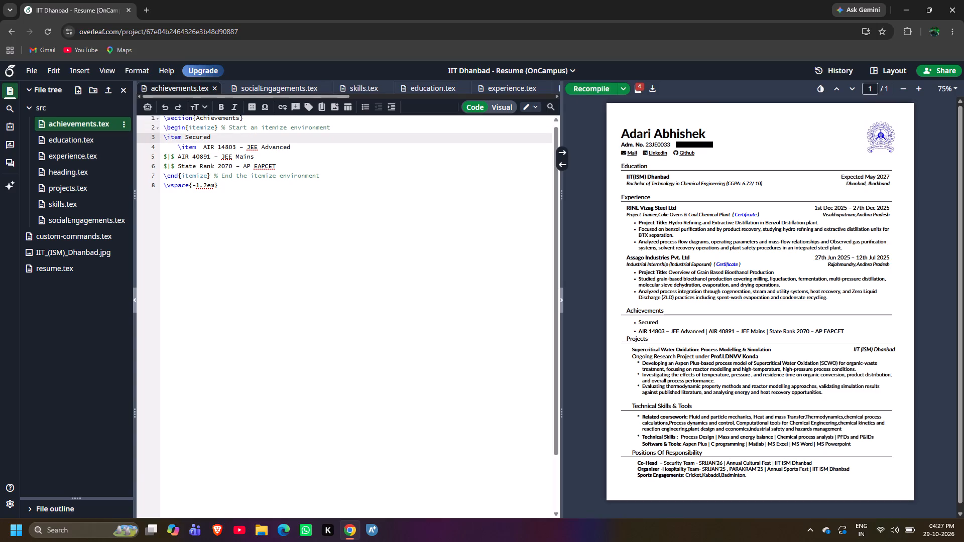
pyautogui.write('AIR')
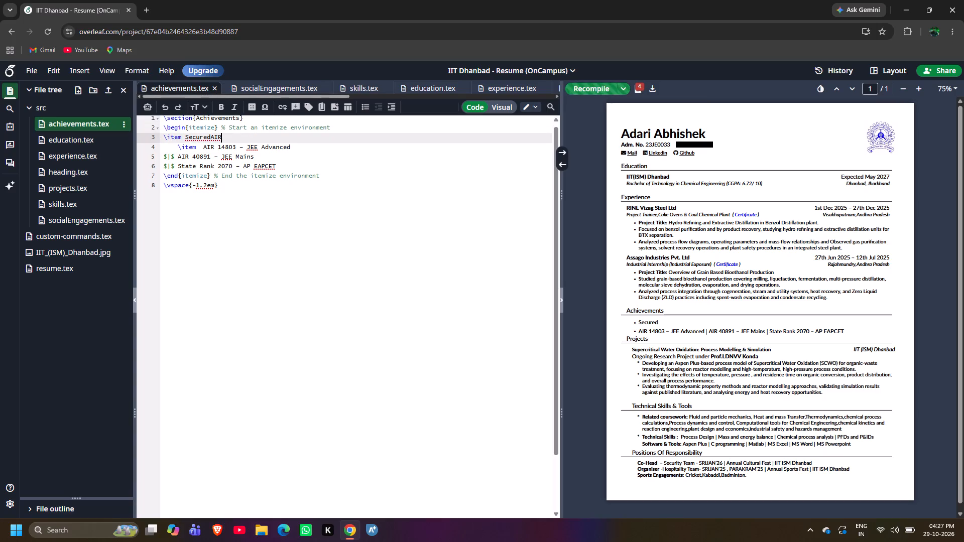
pyautogui.press('BackSpace')
pyautogui.press('BackSpace')
pyautogui.press('BackSpace')
pyautogui.press('space')
pyautogui.write('AIR')
pyautogui.press('space')
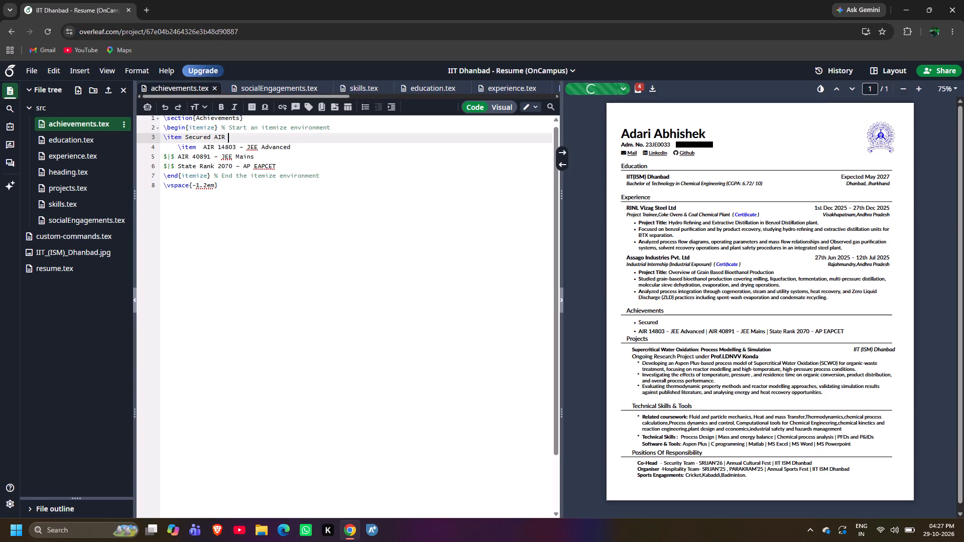
pyautogui.write('14')
pyautogui.press('8')
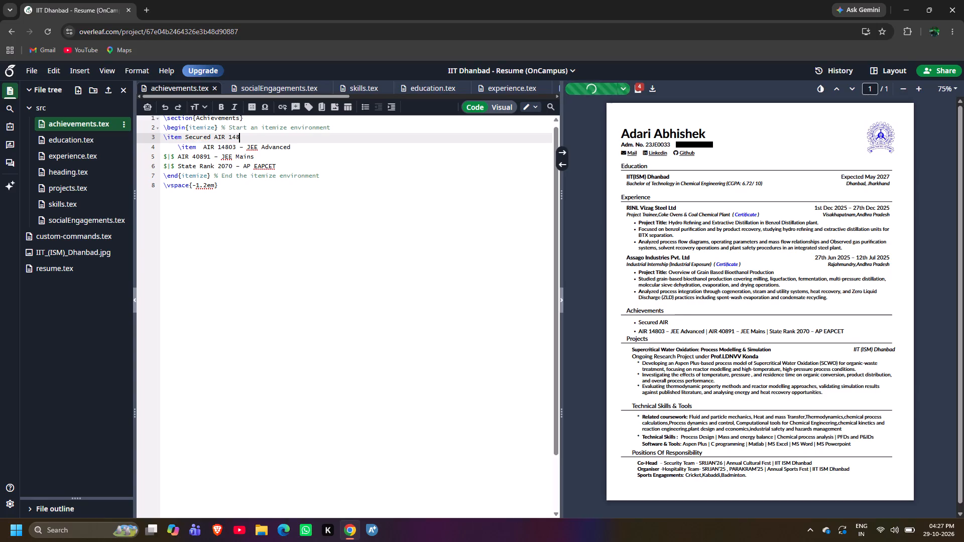
pyautogui.write('03 I')
pyautogui.press('BackSpace')
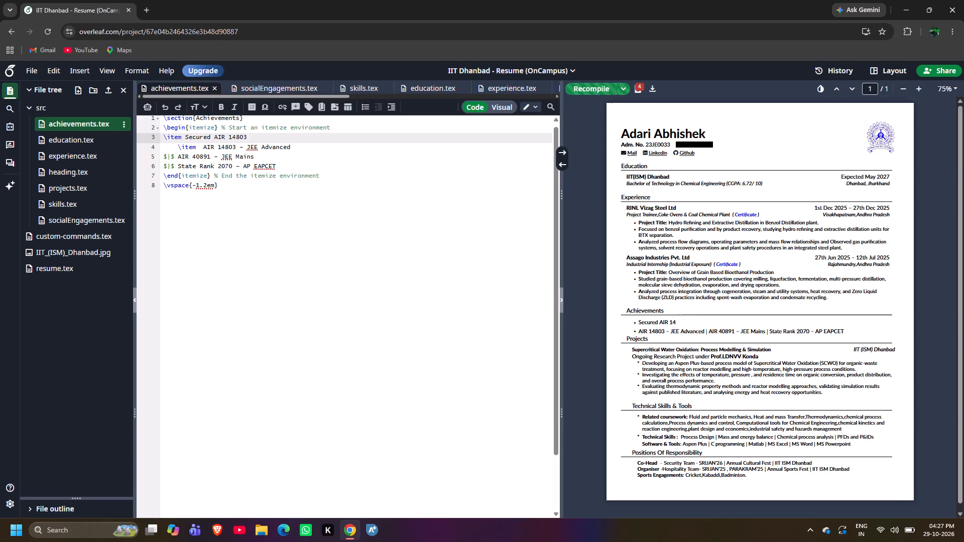
pyautogui.write('in')
pyautogui.press('space')
pyautogui.press('d')
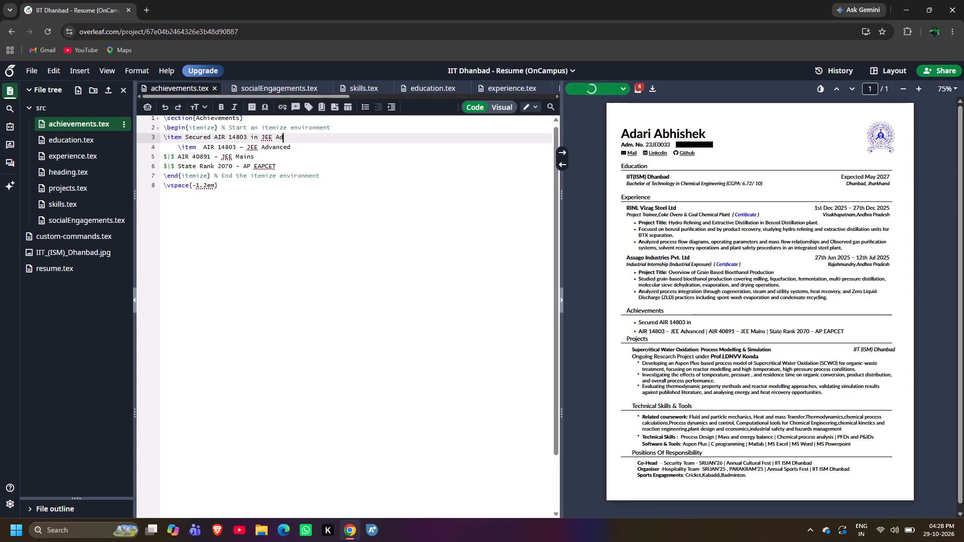
pyautogui.write('vanced')
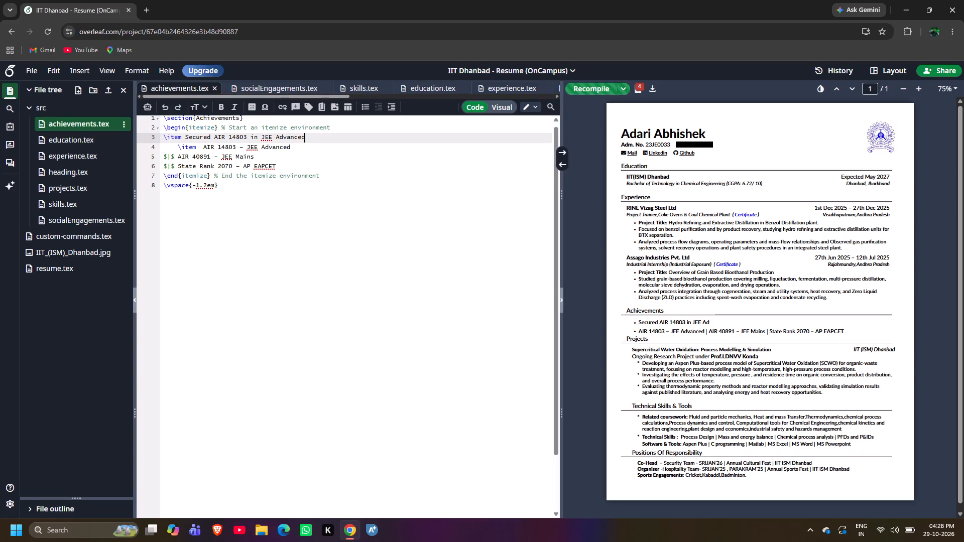
pyautogui.press('Return')
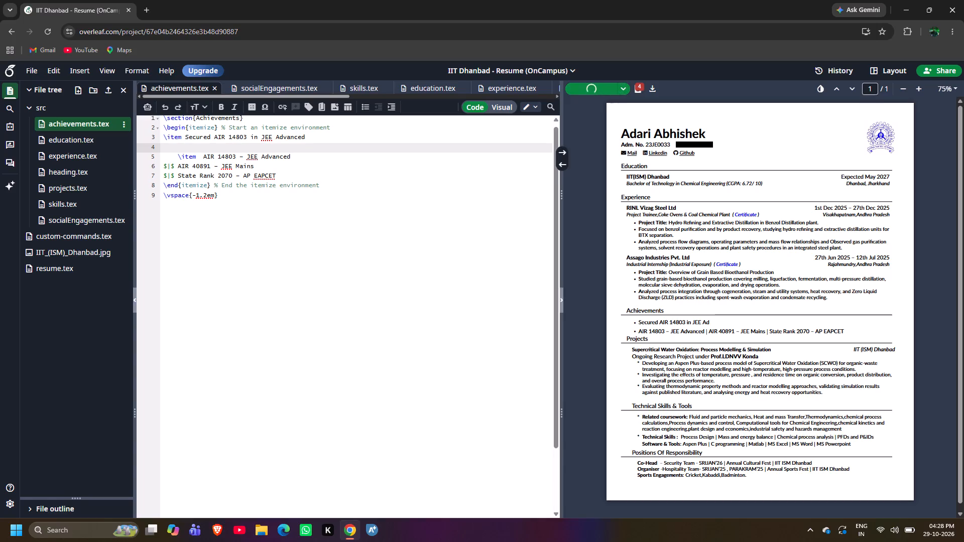
pyautogui.hotkey('ctrl', 'v')
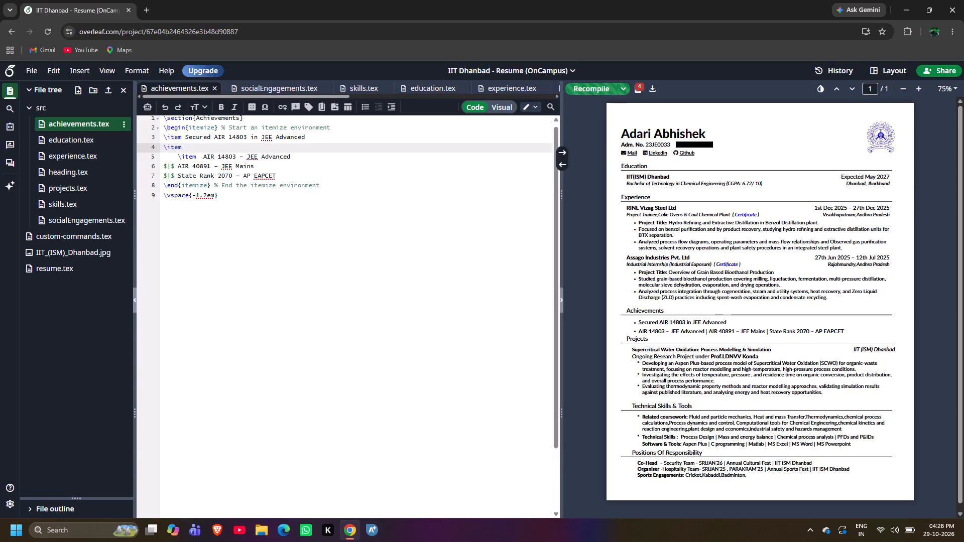
# Insert the word "a" between "Secured" and "AIR" in the first achievement item.
pyautogui.click(211, 134)
pyautogui.press('space')
pyautogui.write('a')
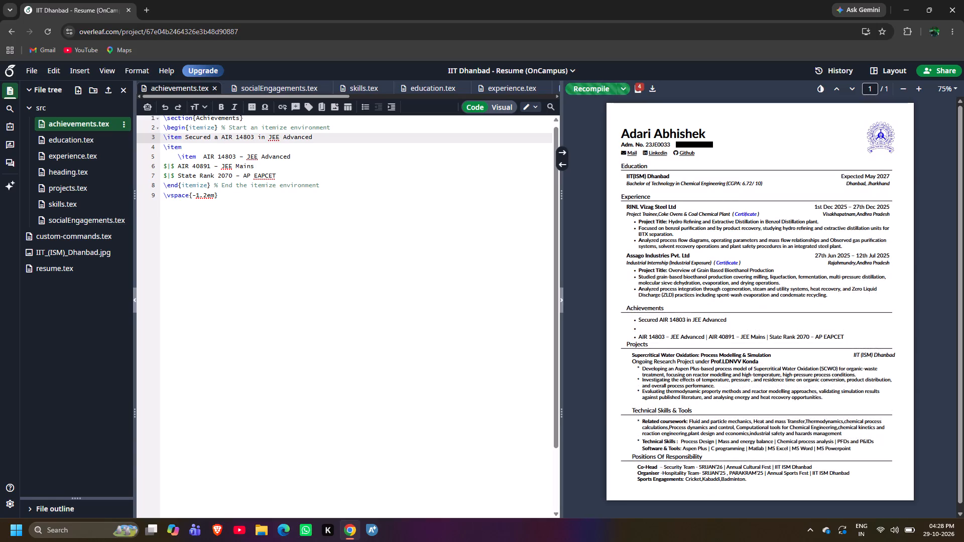
# Extend the first achievement item with "with 109 marks" after "JEE Advanced".
pyautogui.moveTo(185, 140); pyautogui.dragTo(278, 130)
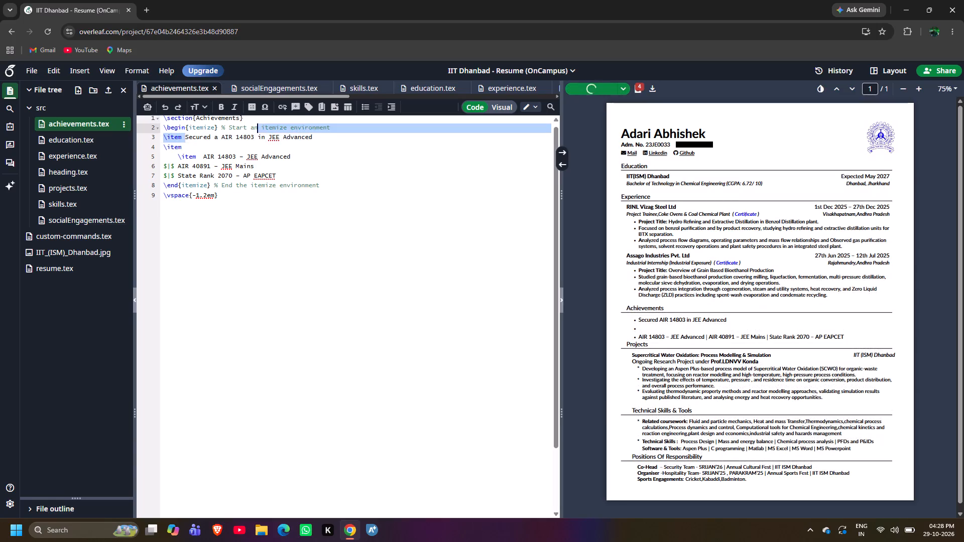
pyautogui.moveTo(278, 130); pyautogui.dragTo(321, 141)
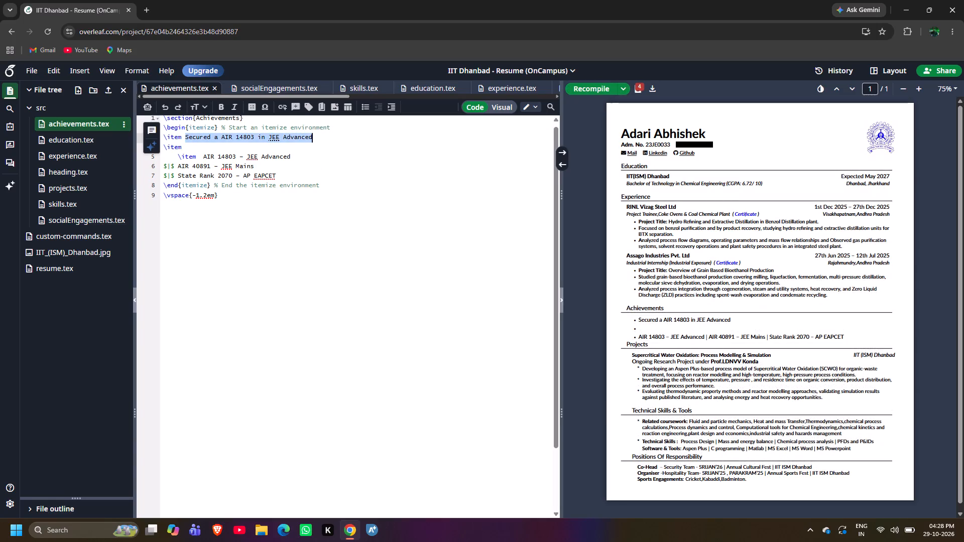
pyautogui.click(407, 141)
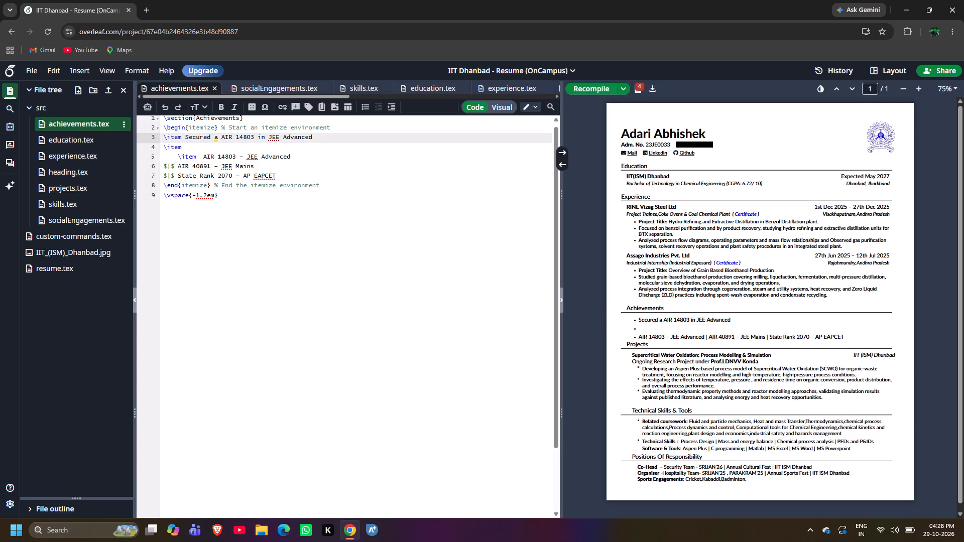
pyautogui.press('space')
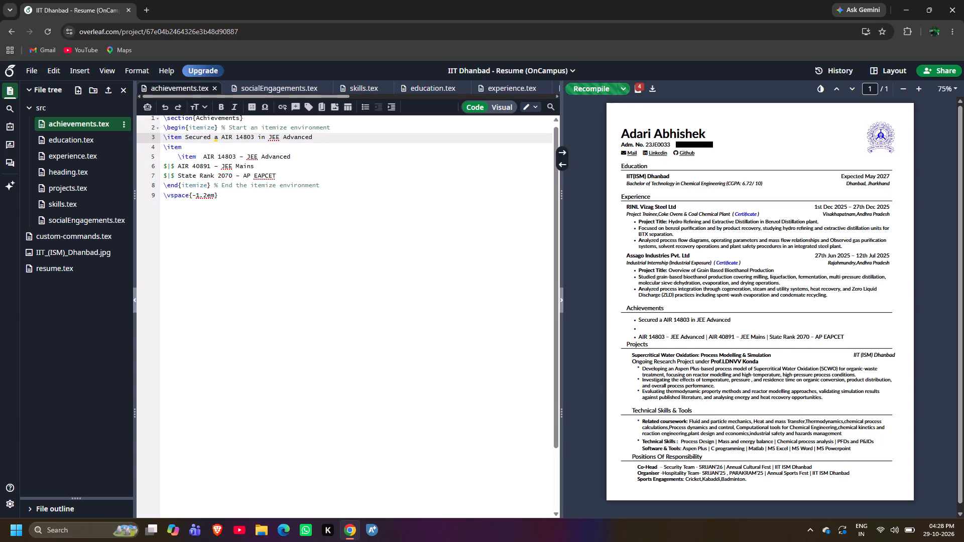
pyautogui.write('with')
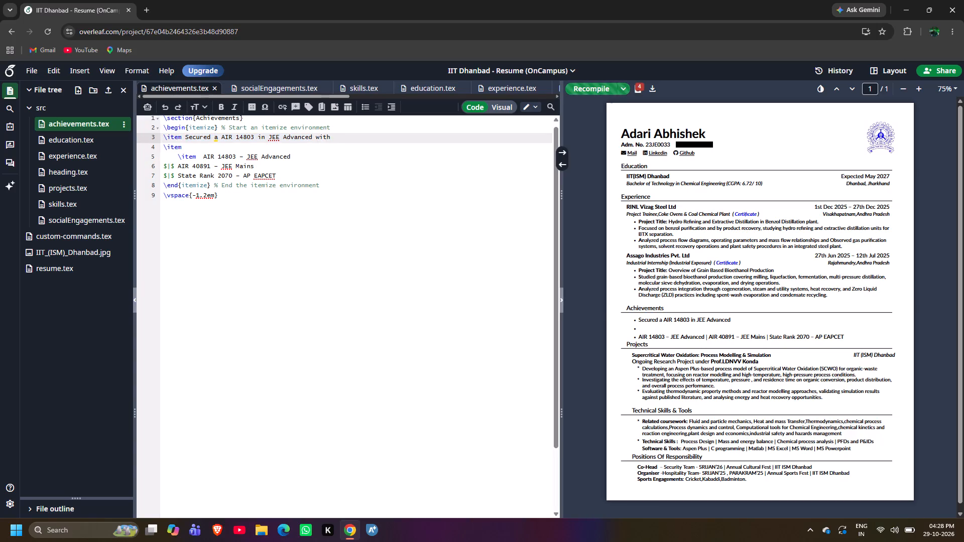
pyautogui.press('space')
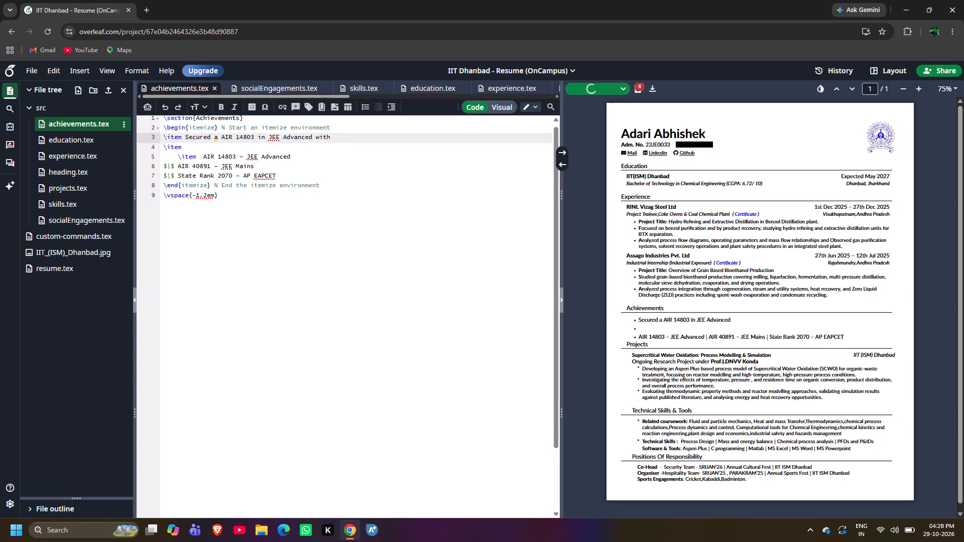
pyautogui.write('109')
pyautogui.write('mmarks')
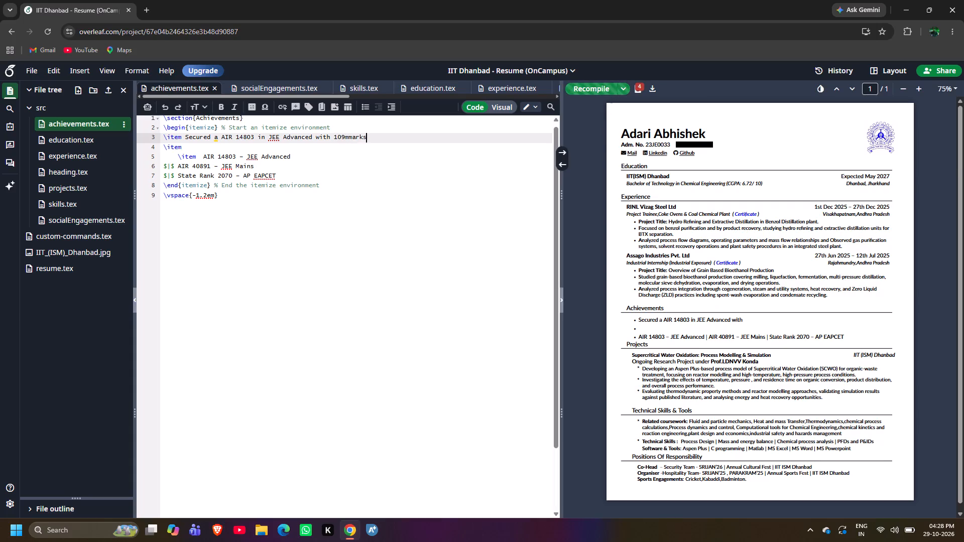
pyautogui.press('Left')
pyautogui.press('Left')
pyautogui.press('Left')
pyautogui.press('Left')
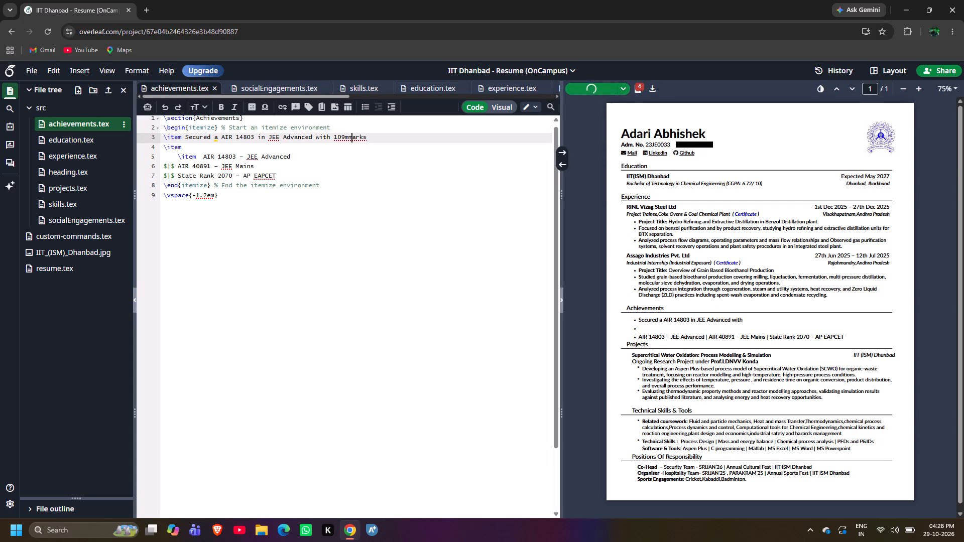
pyautogui.press('Left')
pyautogui.press('BackSpace')
pyautogui.press('space')
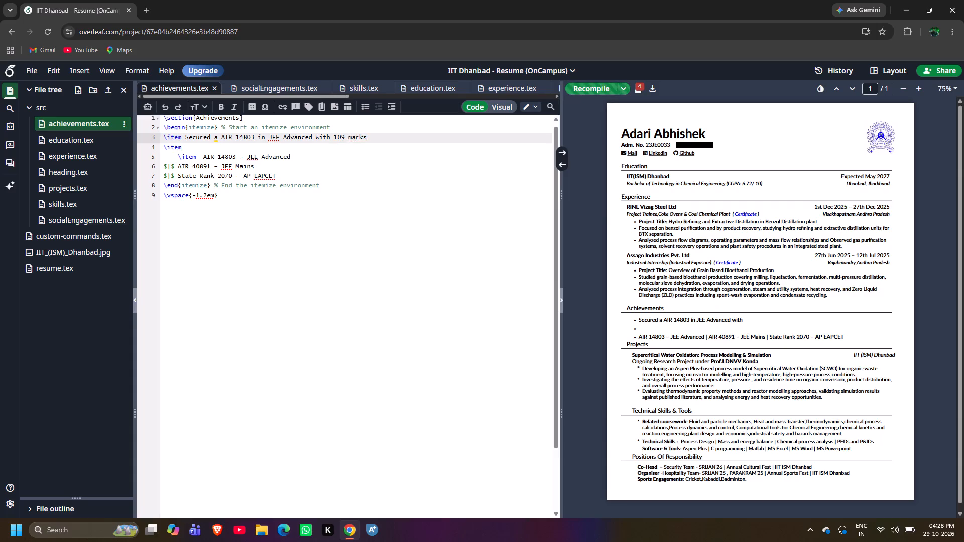
# Fill the empty second achievement item with the text "Secured a AIR 40891".
pyautogui.click(199, 152)
pyautogui.click(190, 146)
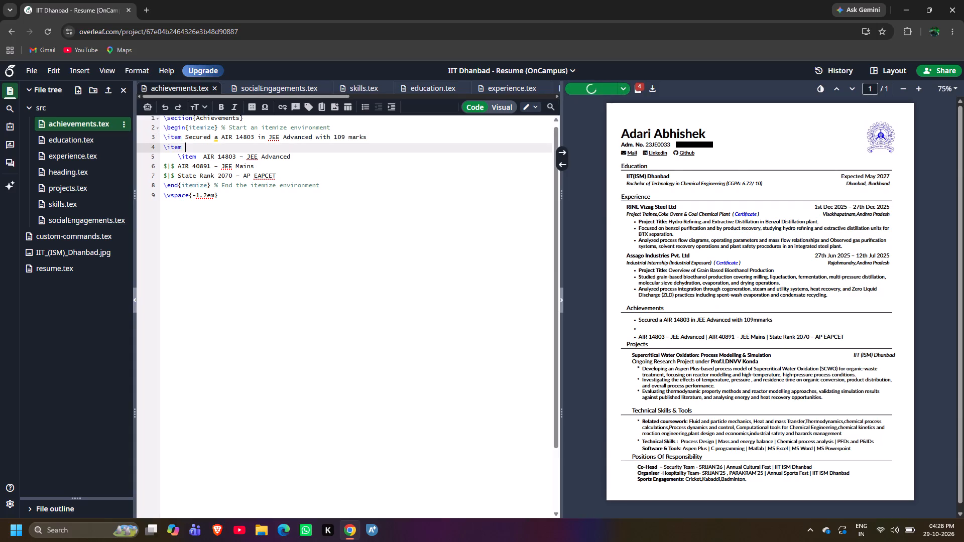
pyautogui.write('se')
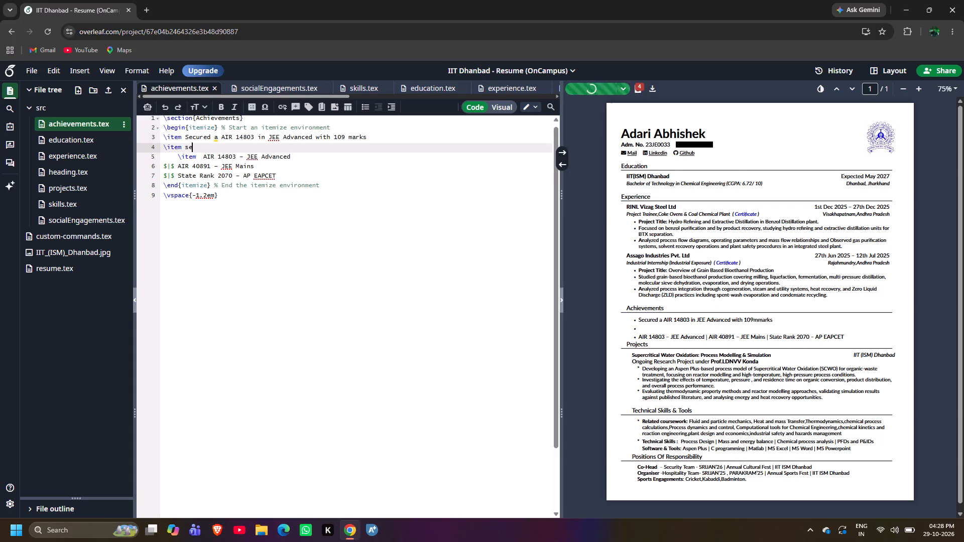
pyautogui.press('BackSpace')
pyautogui.press('BackSpace')
pyautogui.write('ecured a')
pyautogui.press('space')
pyautogui.write('AIR')
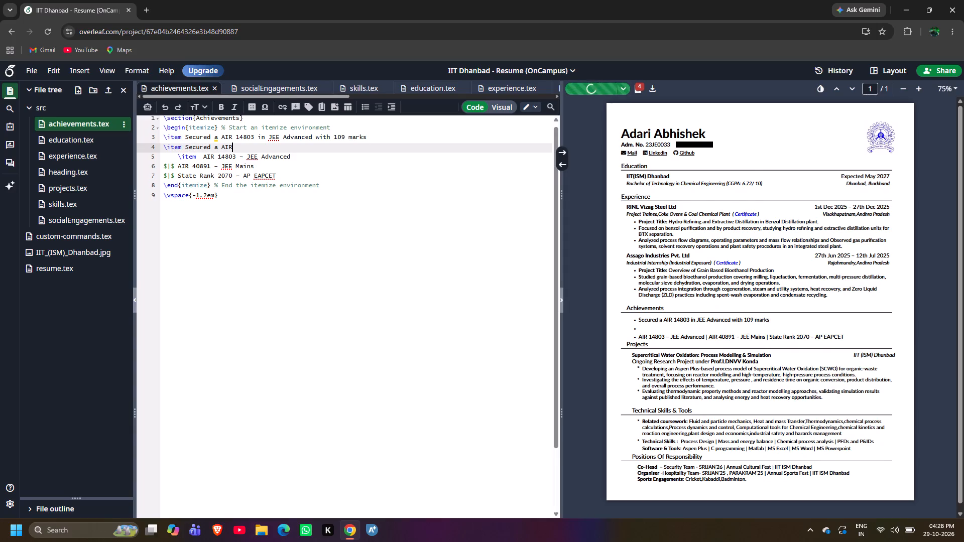
pyautogui.press('space')
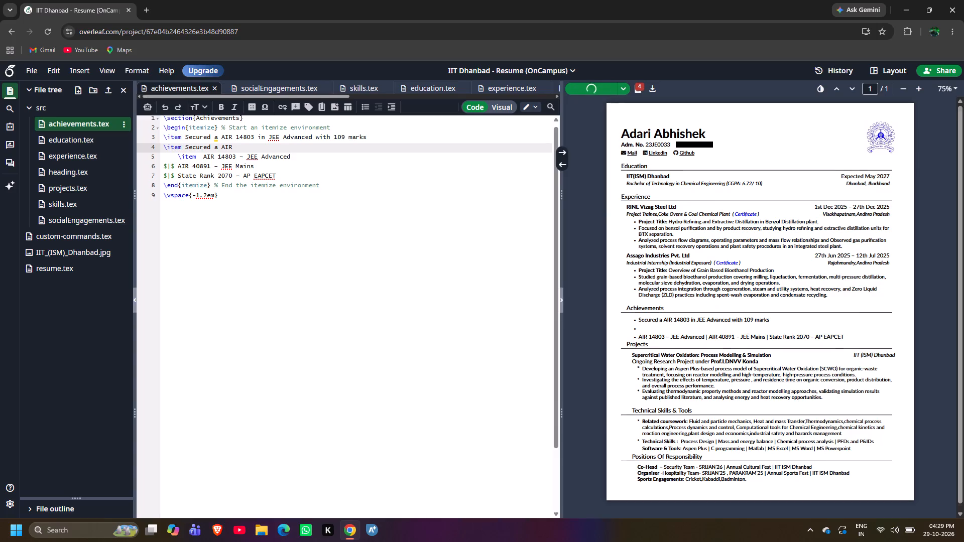
pyautogui.write('40')
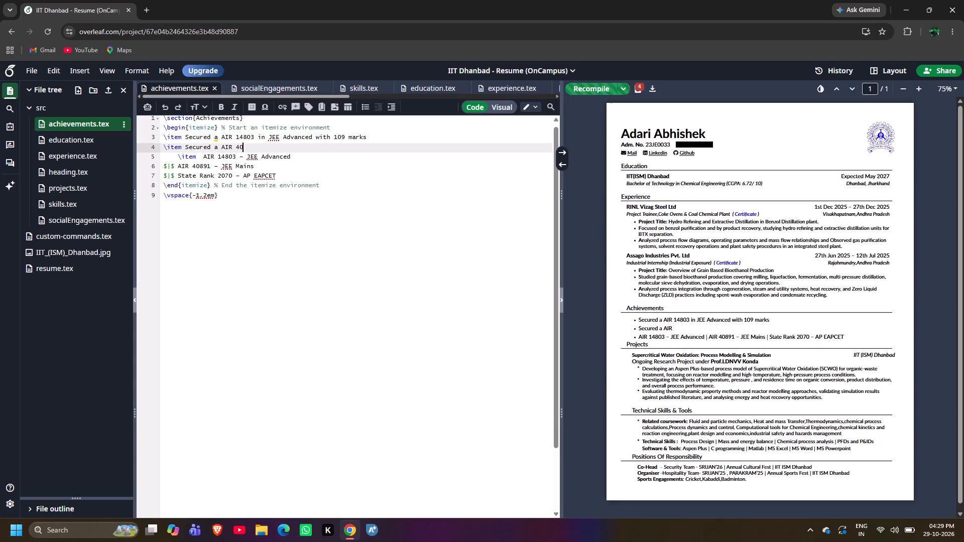
pyautogui.write('89')
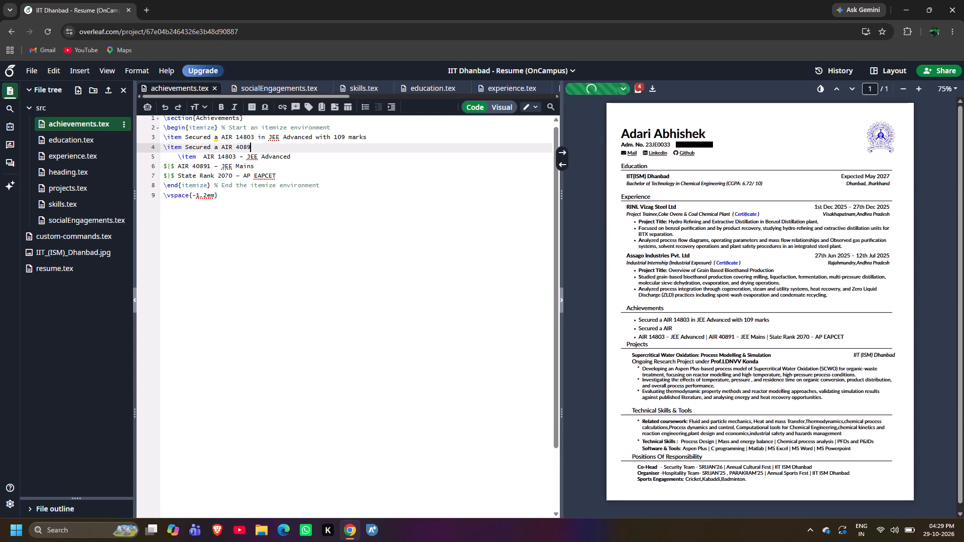
pyautogui.press('1')
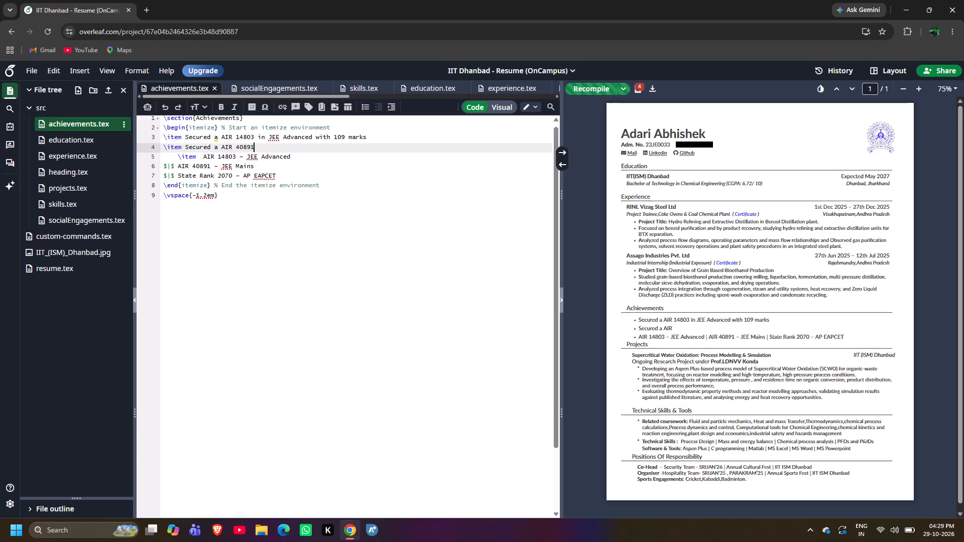
# Continue the second achievement item after "40891" with the text "in JEE Mains with 96".
pyautogui.press('space')
pyautogui.write('in')
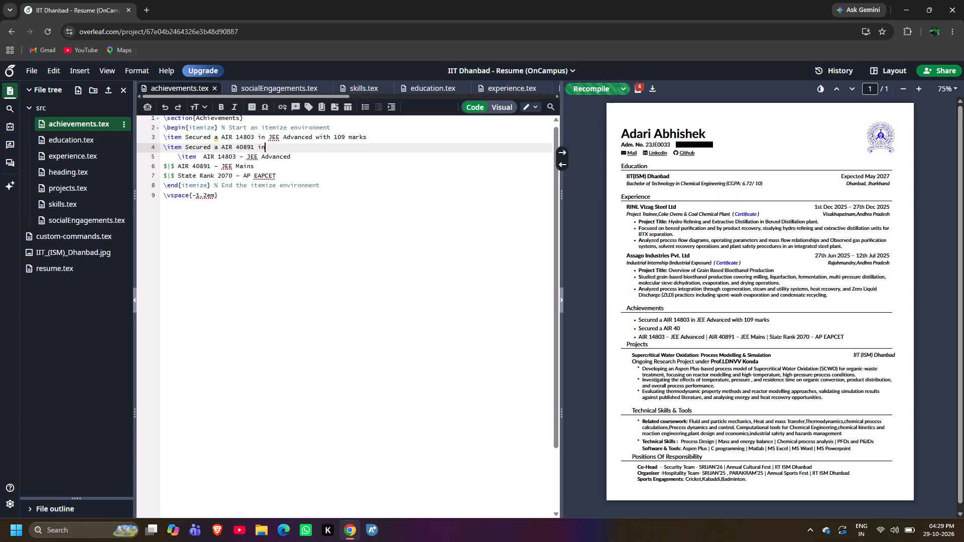
pyautogui.press('space')
pyautogui.write('JEE')
pyautogui.press('space')
pyautogui.press('m')
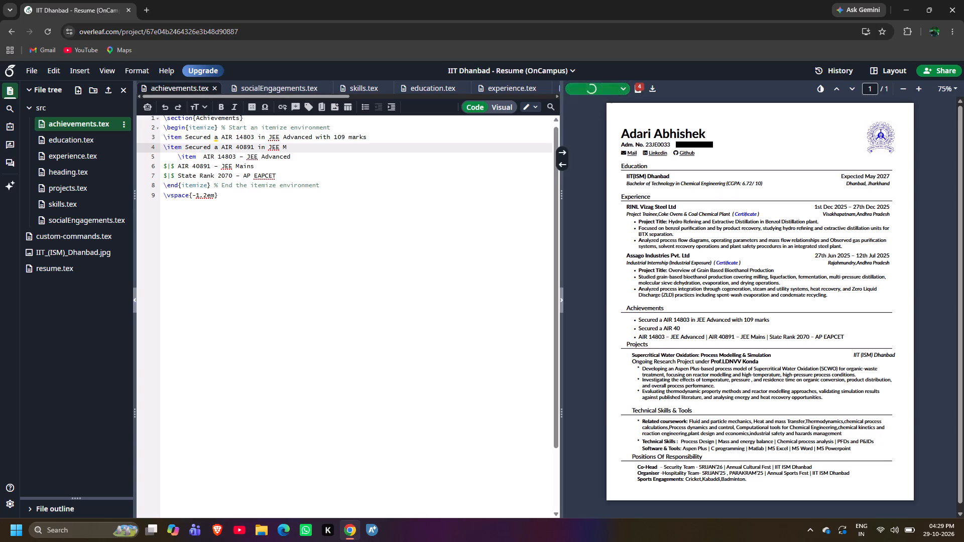
pyautogui.write('ains')
pyautogui.press('space')
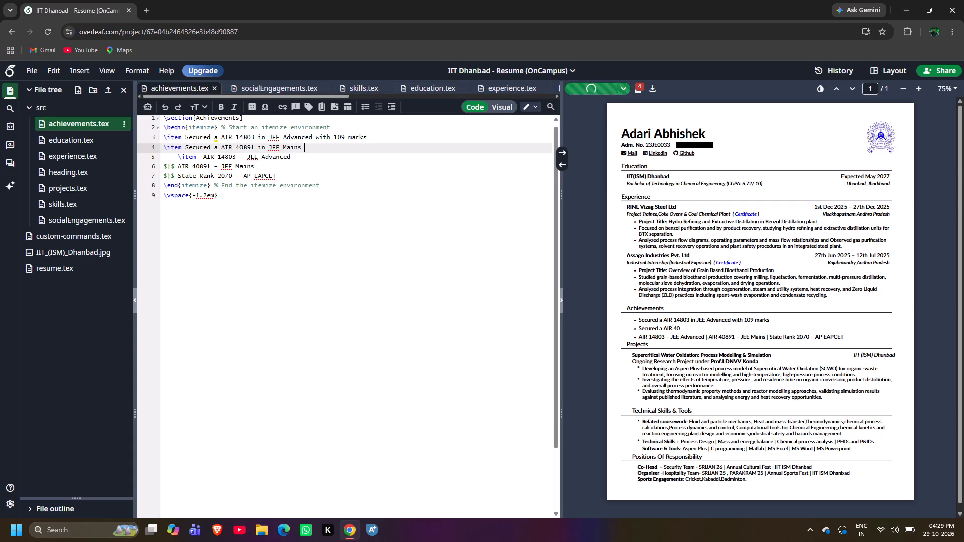
pyautogui.write('with')
pyautogui.press('space')
pyautogui.write('96')
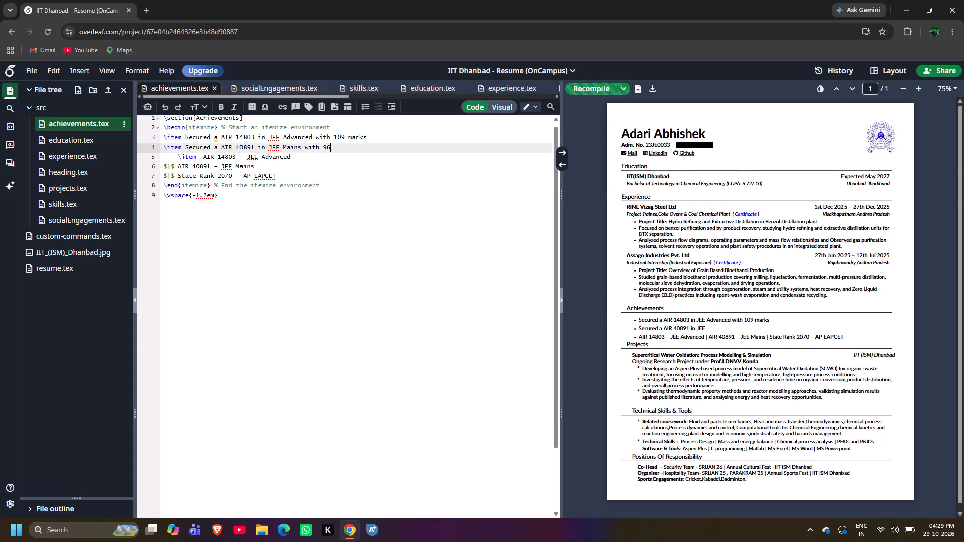
pyautogui.press('.')
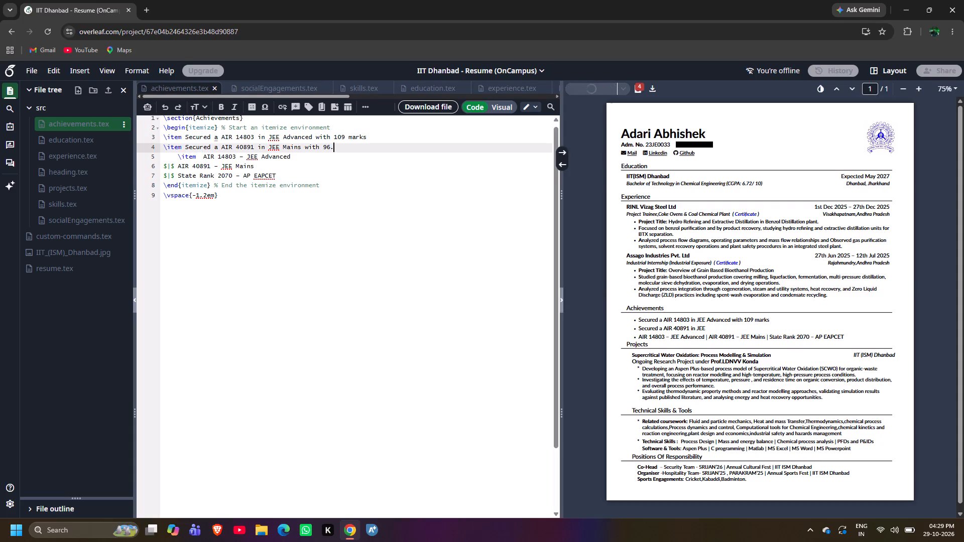
pyautogui.press('BackSpace')
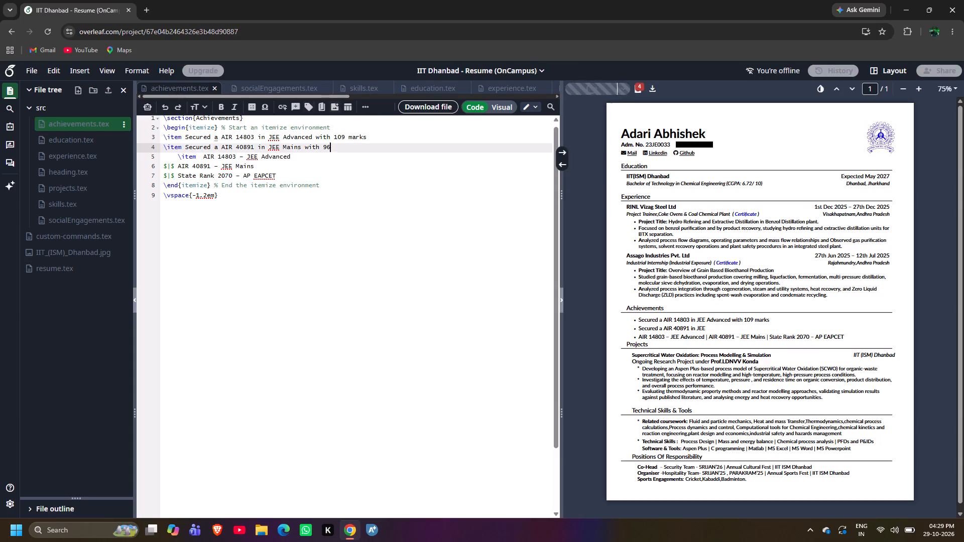
# Reload the resume project page in the browser.
pyautogui.click(52, 32)
pyautogui.click(520, 93)
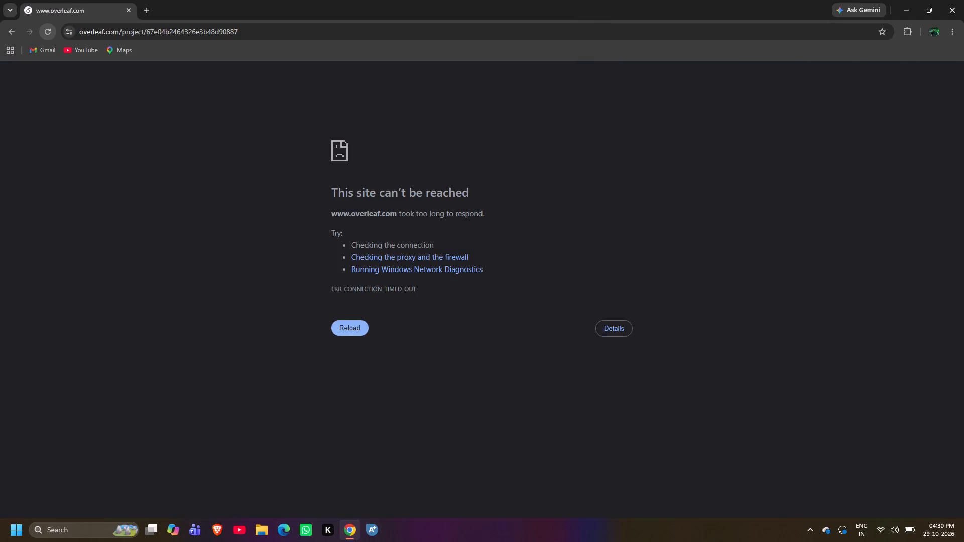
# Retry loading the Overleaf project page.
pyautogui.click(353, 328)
# Refresh the available Wi-Fi networks and switch the connection to the "realme 10 Pro 5G" network.
pyautogui.click(883, 524)
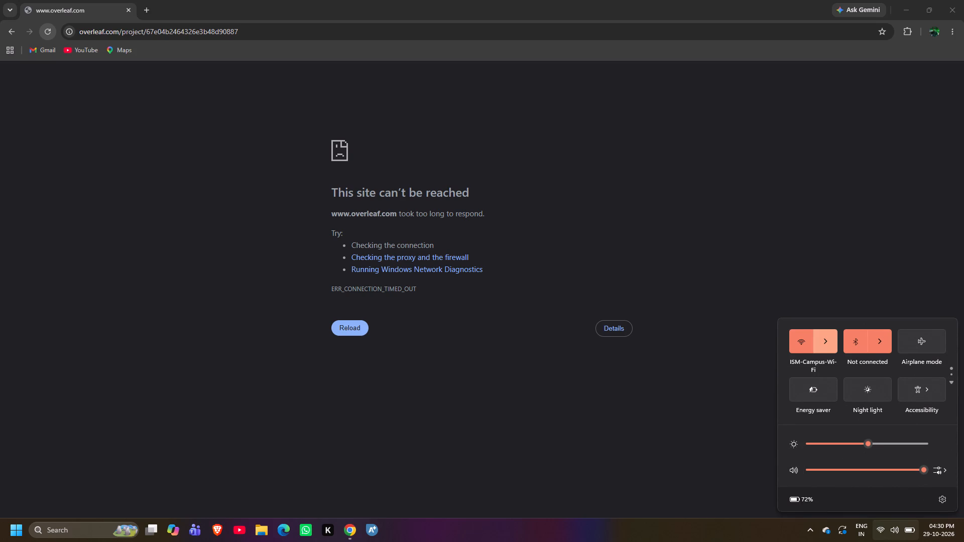
pyautogui.click(831, 348)
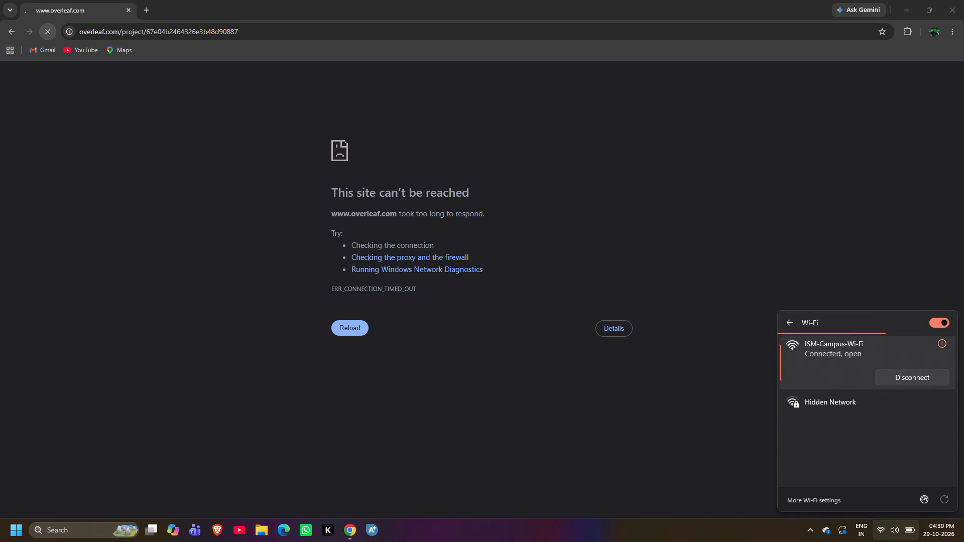
pyautogui.doubleClick(941, 496)
pyautogui.click(837, 404)
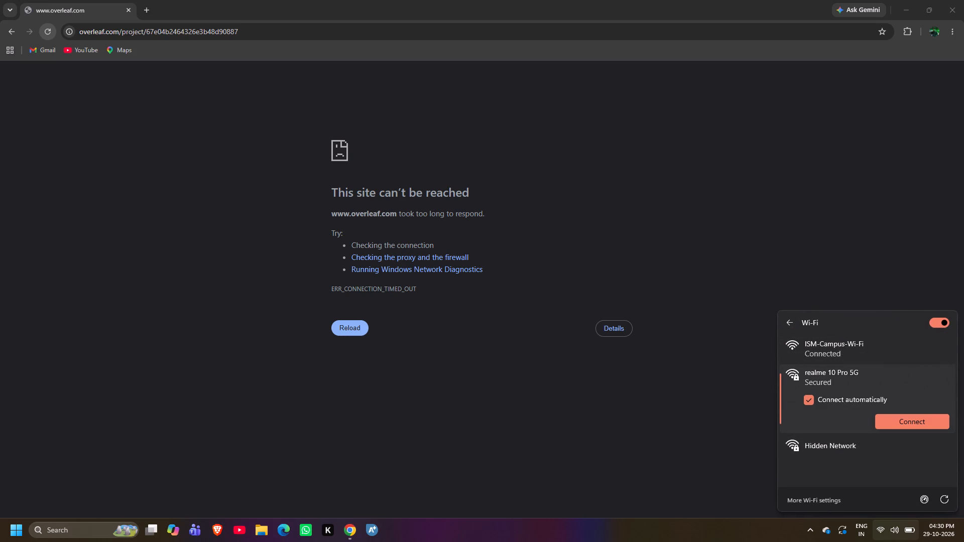
pyautogui.click(906, 415)
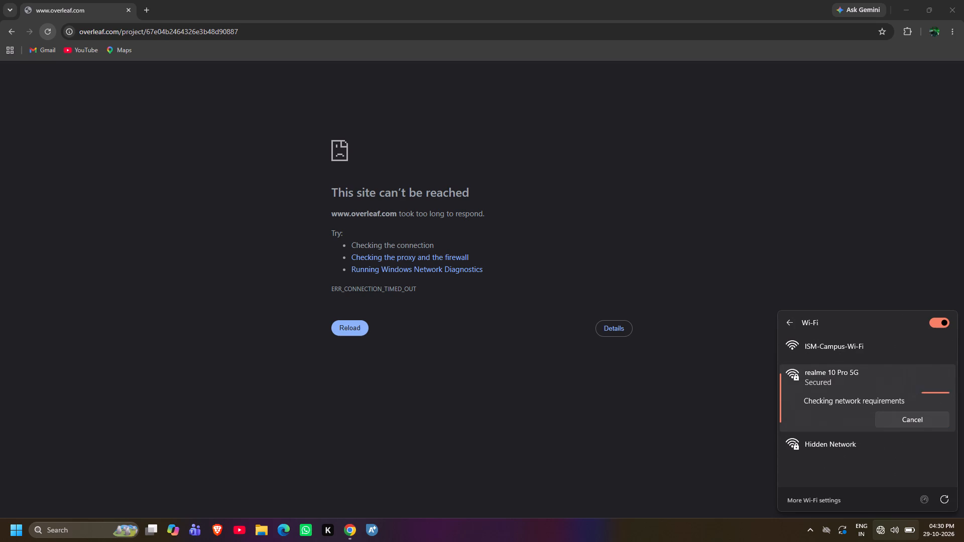
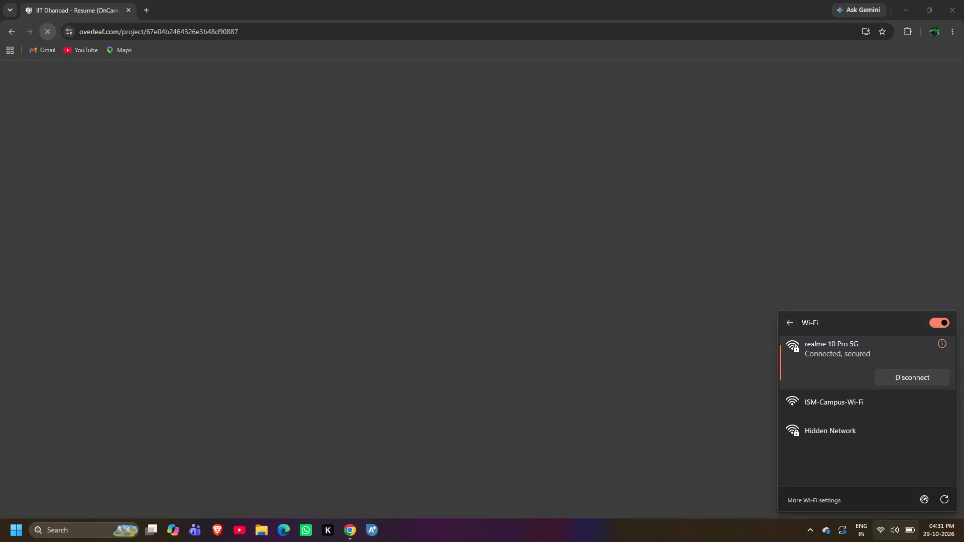
# Dismiss the Wi-Fi network list and return to the resume project page in the browser.
pyautogui.click(842, 229)
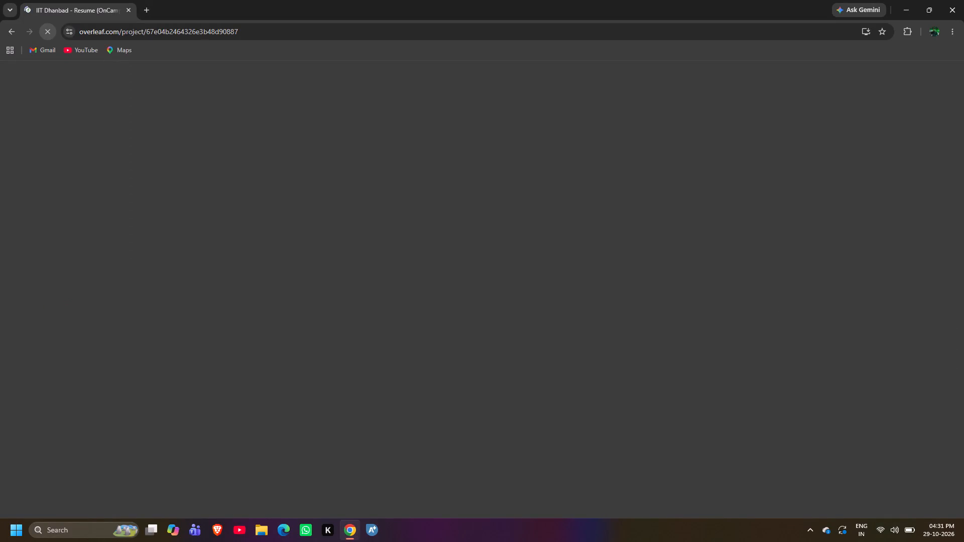
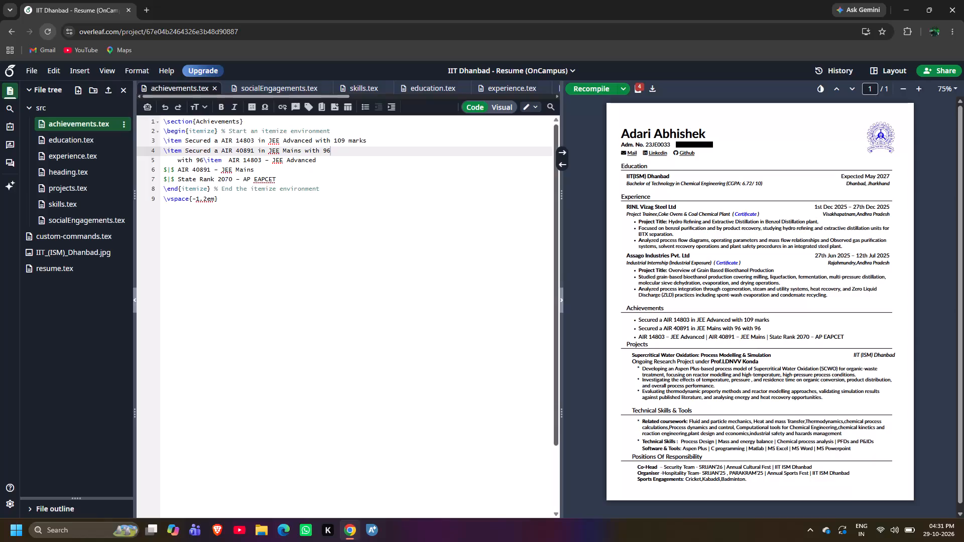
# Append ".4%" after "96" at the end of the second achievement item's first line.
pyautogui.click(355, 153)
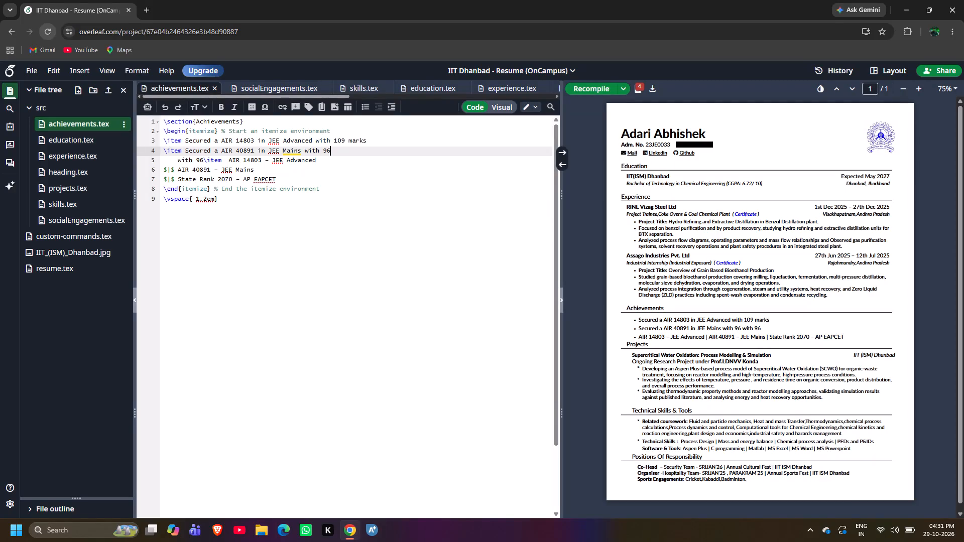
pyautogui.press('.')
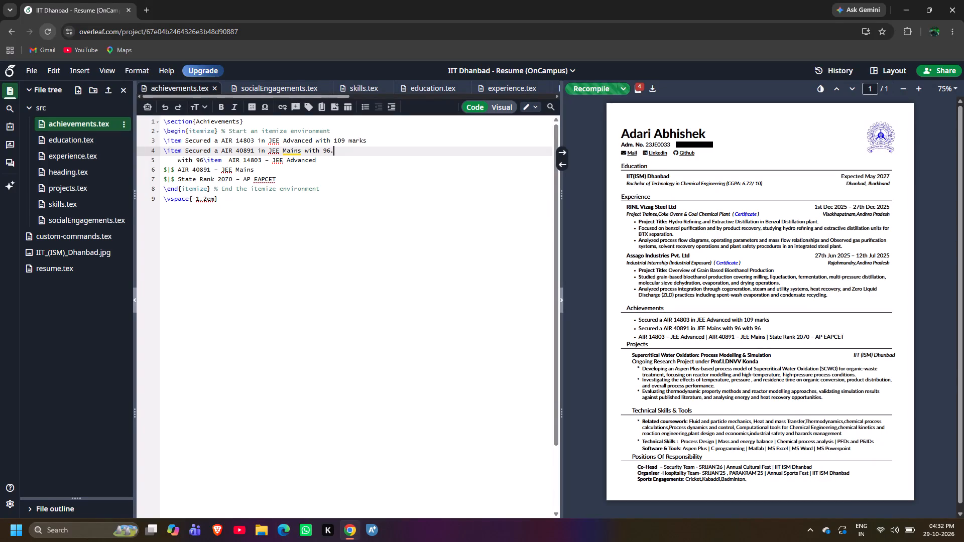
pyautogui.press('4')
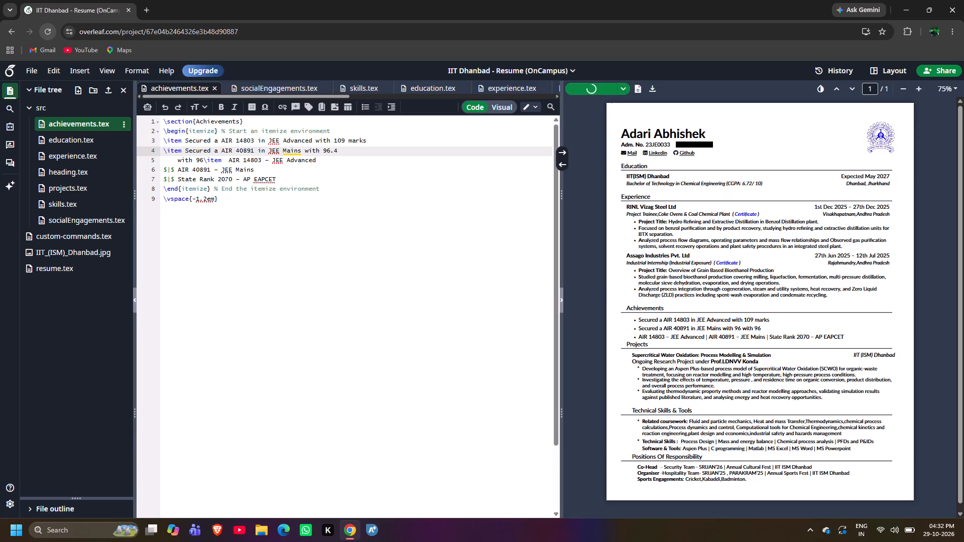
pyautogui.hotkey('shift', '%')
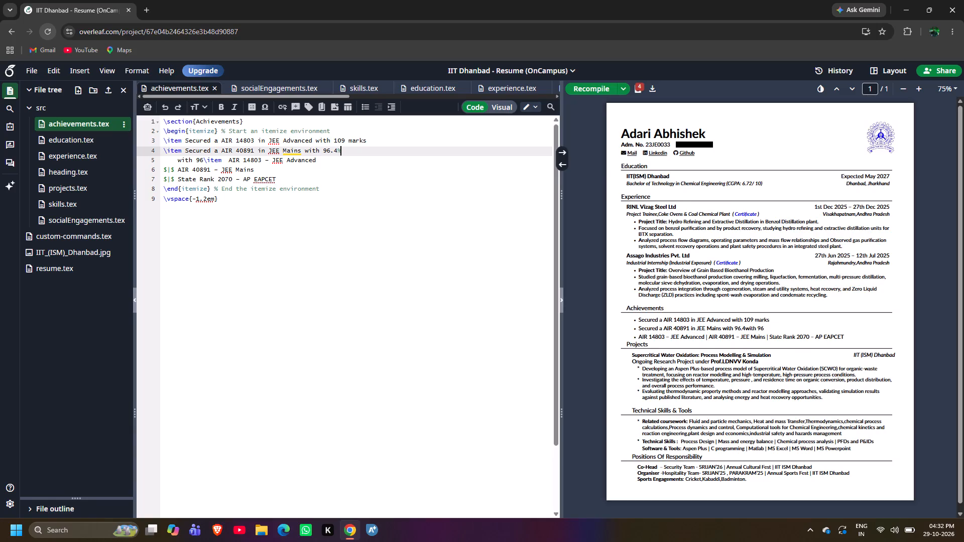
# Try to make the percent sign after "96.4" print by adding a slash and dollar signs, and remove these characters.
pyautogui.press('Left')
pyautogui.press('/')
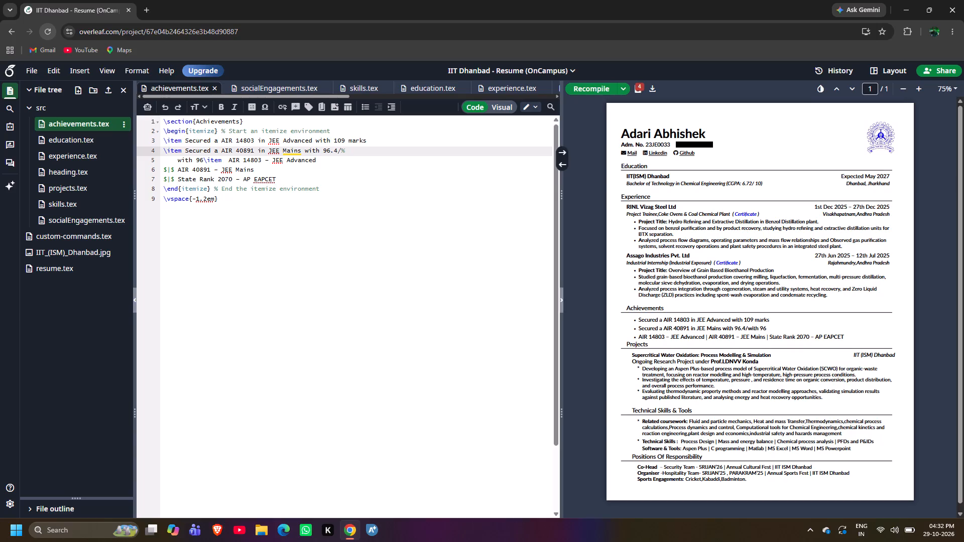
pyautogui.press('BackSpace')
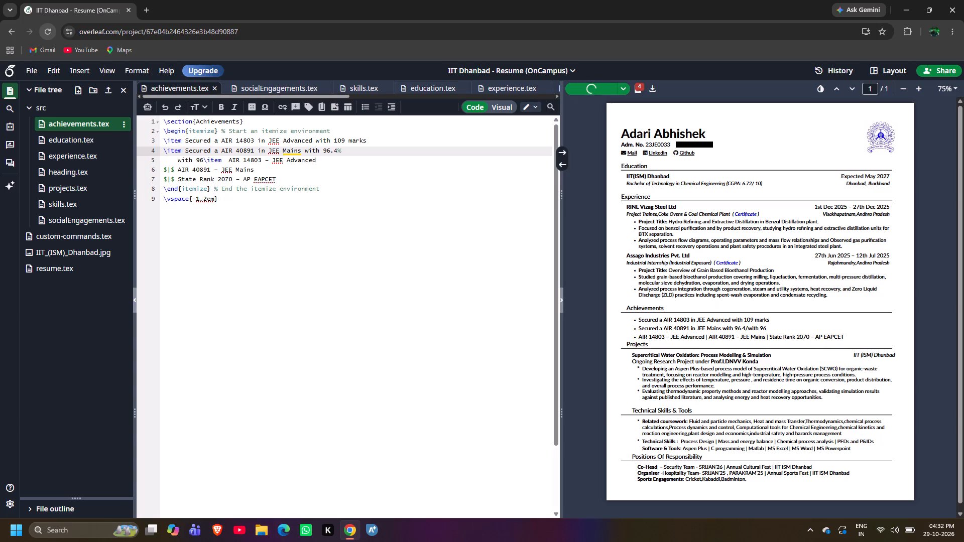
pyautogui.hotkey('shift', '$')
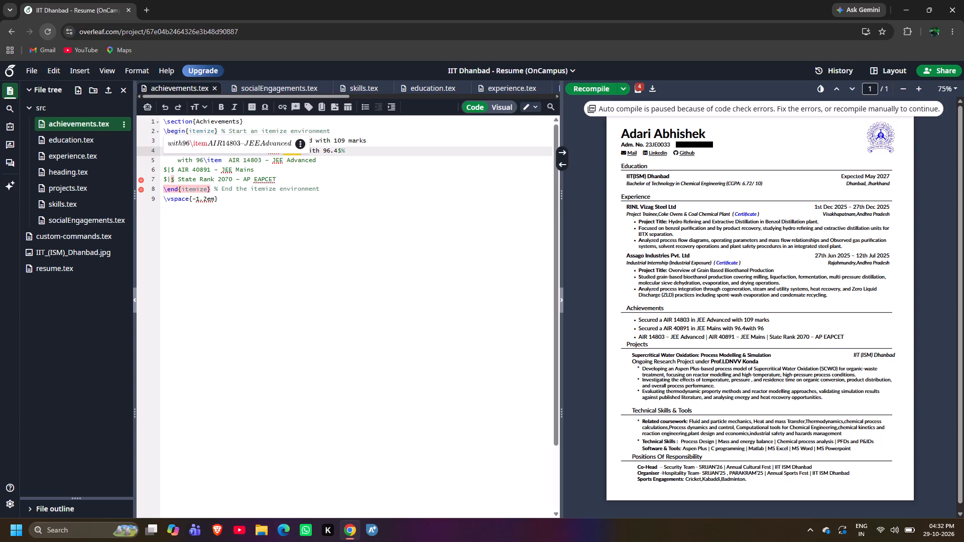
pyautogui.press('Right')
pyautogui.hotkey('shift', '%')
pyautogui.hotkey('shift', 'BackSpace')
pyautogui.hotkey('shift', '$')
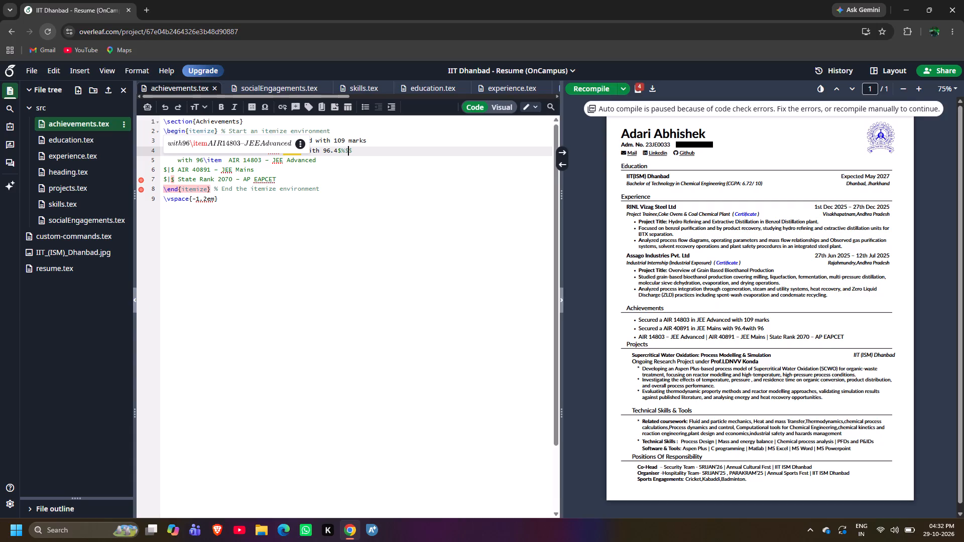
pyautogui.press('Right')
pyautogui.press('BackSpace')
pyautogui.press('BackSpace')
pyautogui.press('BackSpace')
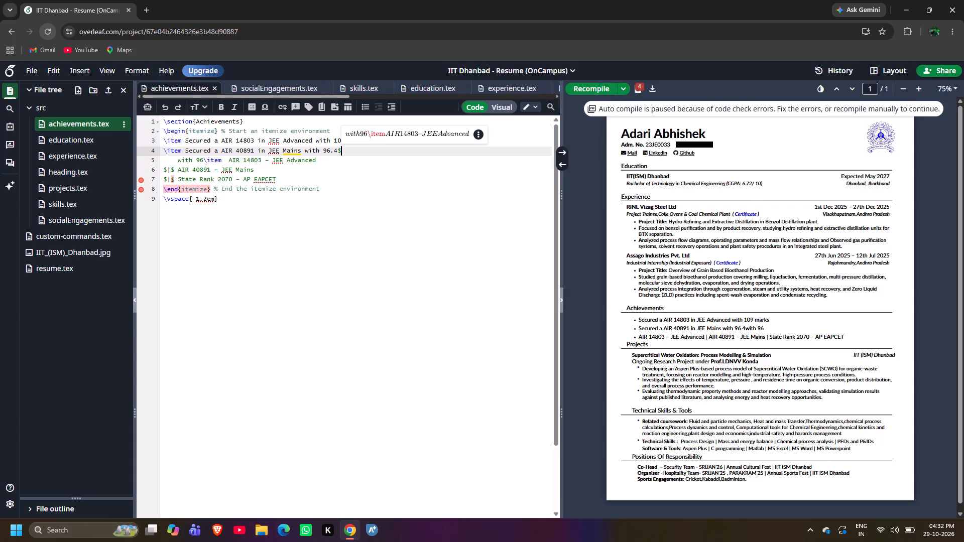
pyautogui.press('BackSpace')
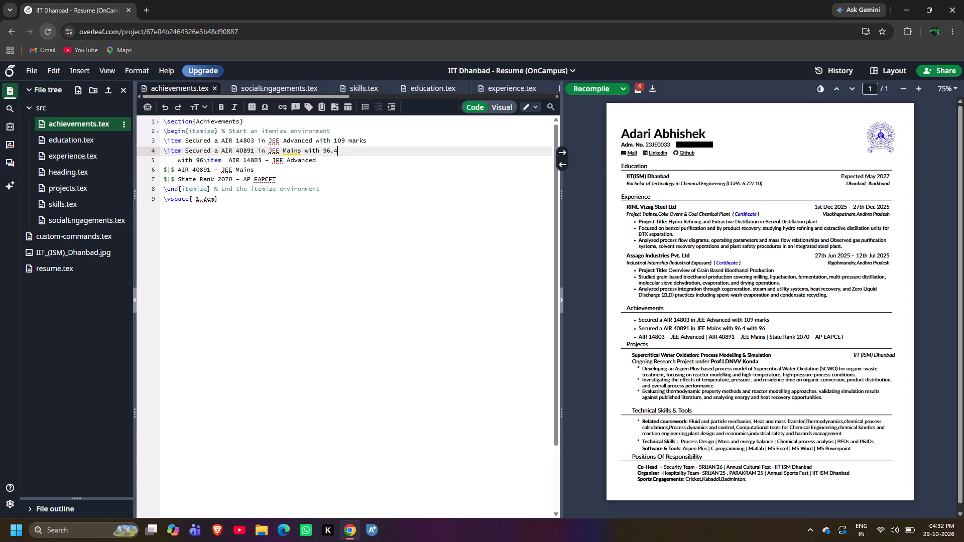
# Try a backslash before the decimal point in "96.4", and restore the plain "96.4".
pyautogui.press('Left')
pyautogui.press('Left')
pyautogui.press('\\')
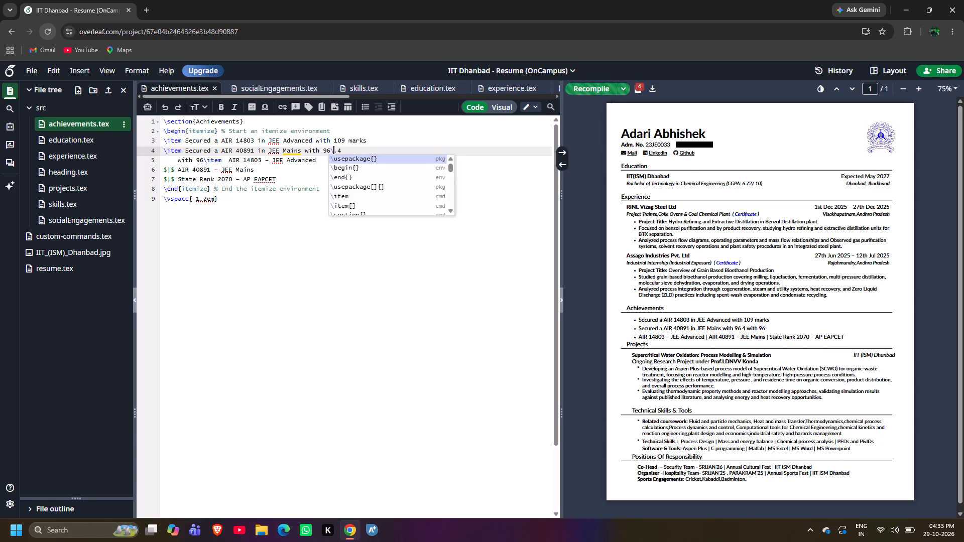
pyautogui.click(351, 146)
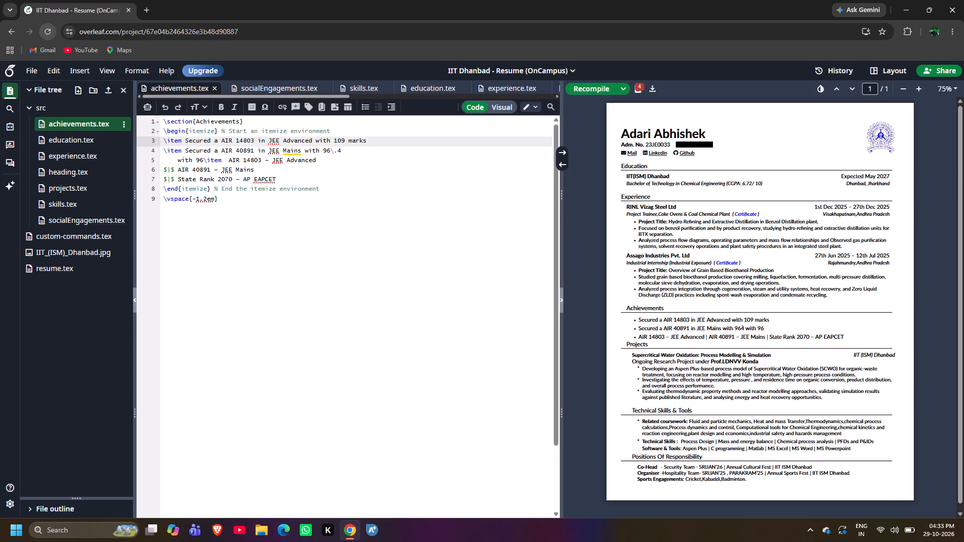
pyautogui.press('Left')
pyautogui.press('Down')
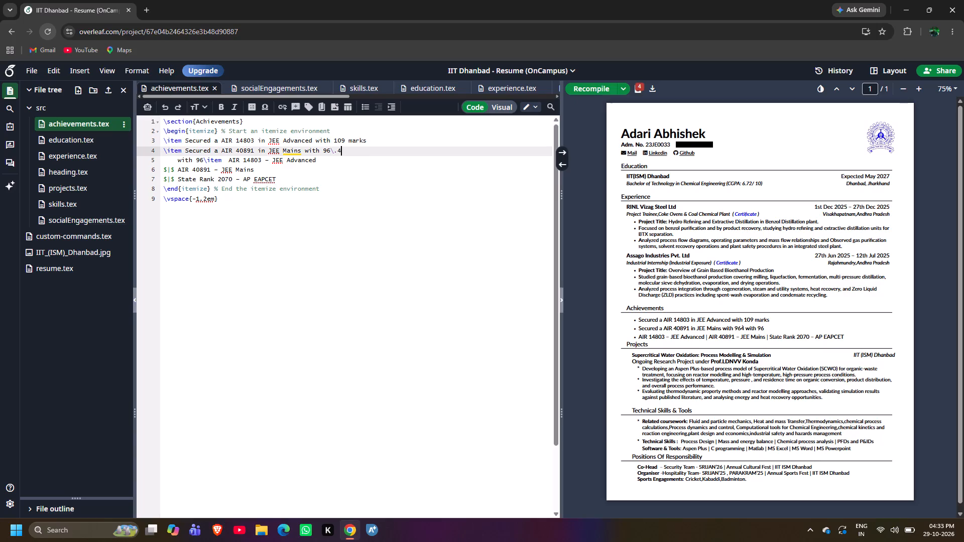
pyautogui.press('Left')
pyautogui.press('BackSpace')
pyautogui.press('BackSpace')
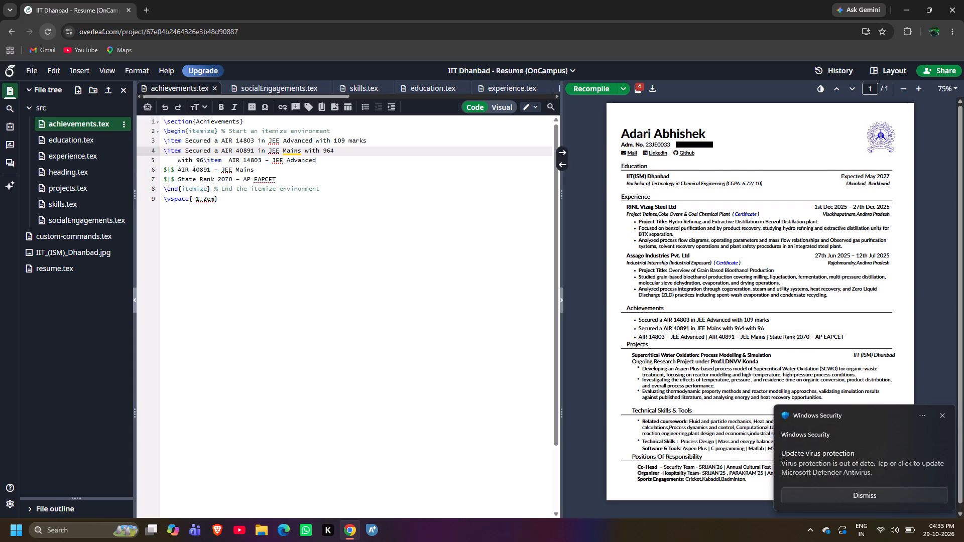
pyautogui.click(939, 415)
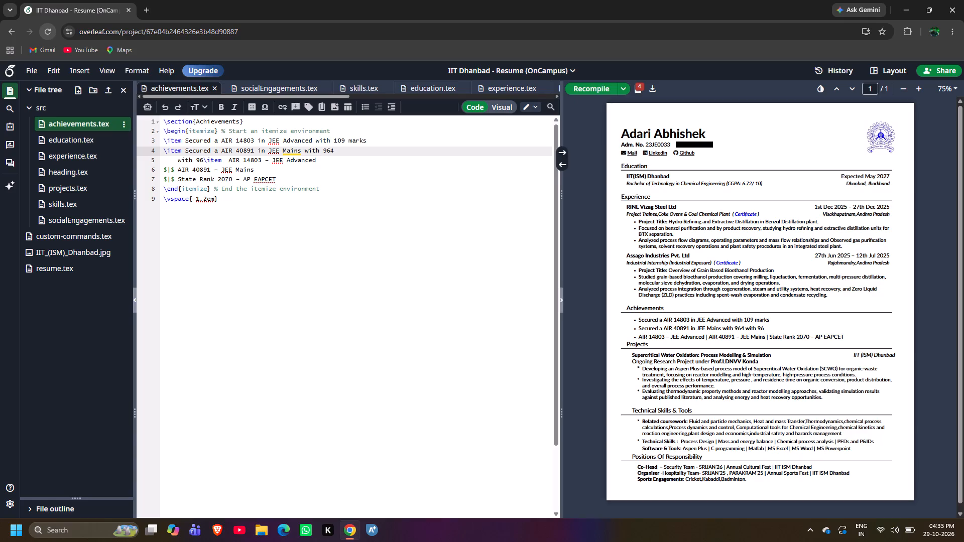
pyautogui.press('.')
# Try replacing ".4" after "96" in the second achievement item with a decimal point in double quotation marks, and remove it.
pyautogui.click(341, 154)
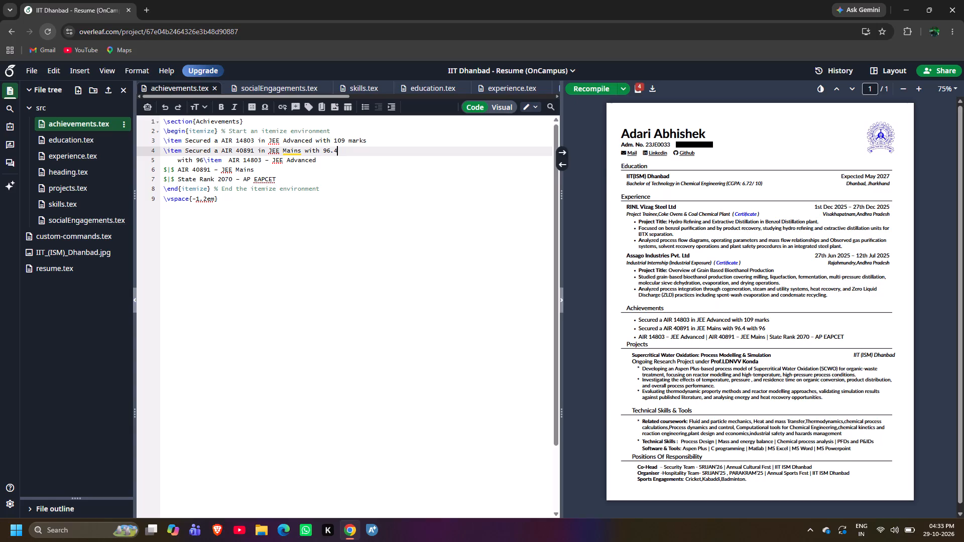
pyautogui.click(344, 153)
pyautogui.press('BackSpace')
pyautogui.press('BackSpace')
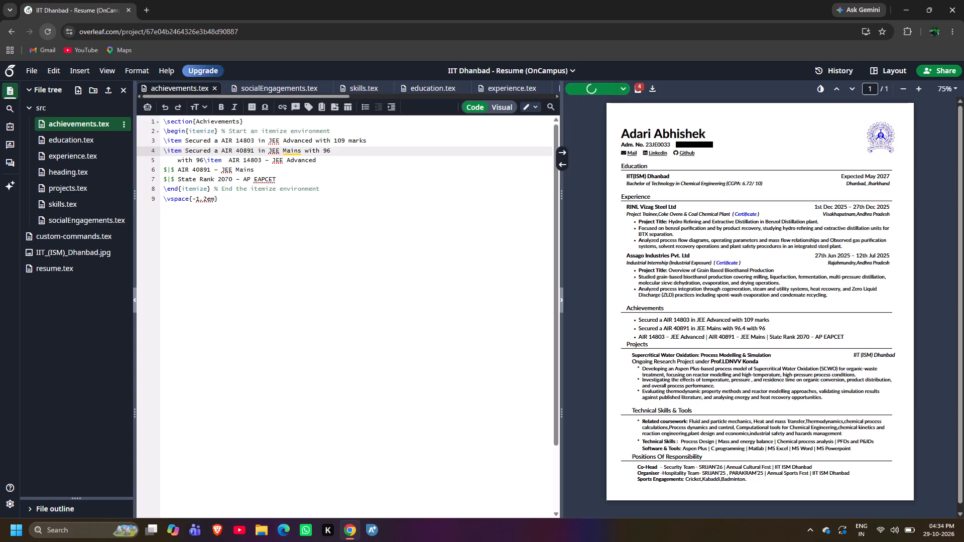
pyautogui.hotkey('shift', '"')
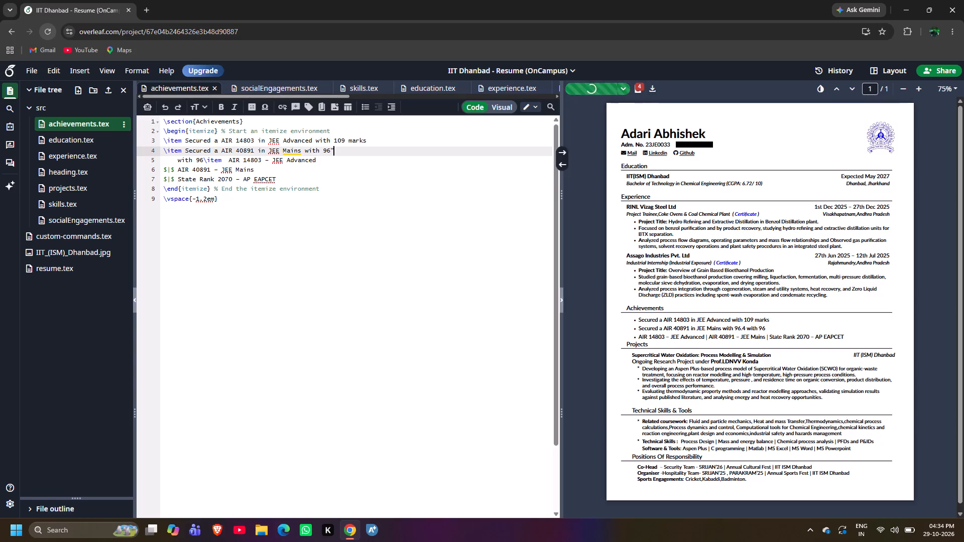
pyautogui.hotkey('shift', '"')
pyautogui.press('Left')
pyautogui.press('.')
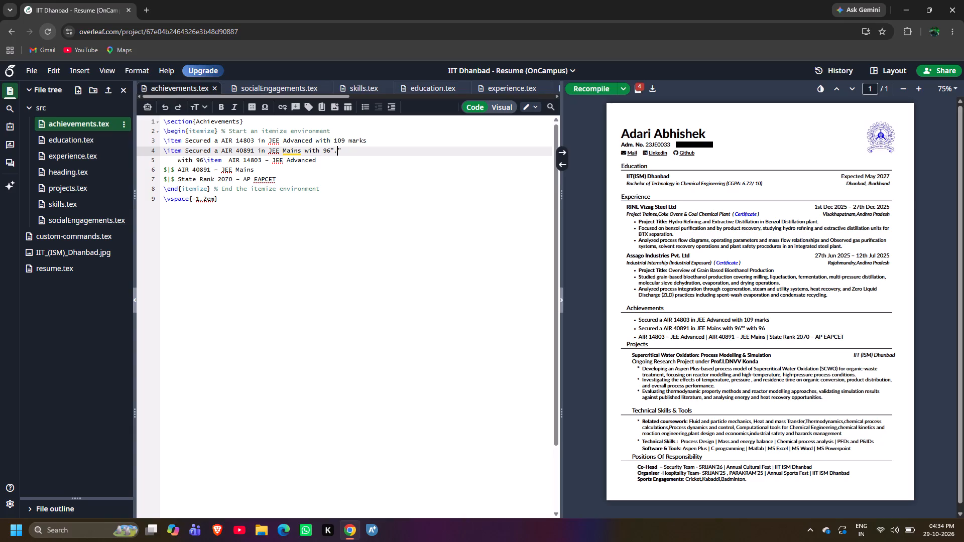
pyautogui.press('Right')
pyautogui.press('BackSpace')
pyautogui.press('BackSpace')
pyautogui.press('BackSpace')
# Delete the duplicate "with 96" after "JEE Mains" on the second achievement item's first line.
pyautogui.press('BackSpace')
pyautogui.press('BackSpace')
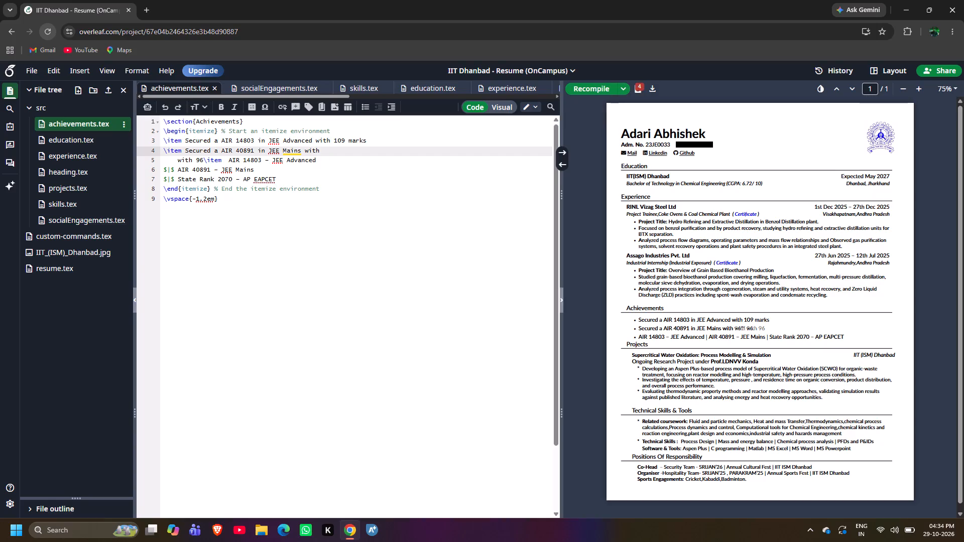
pyautogui.press('BackSpace')
pyautogui.press('BackSpace')
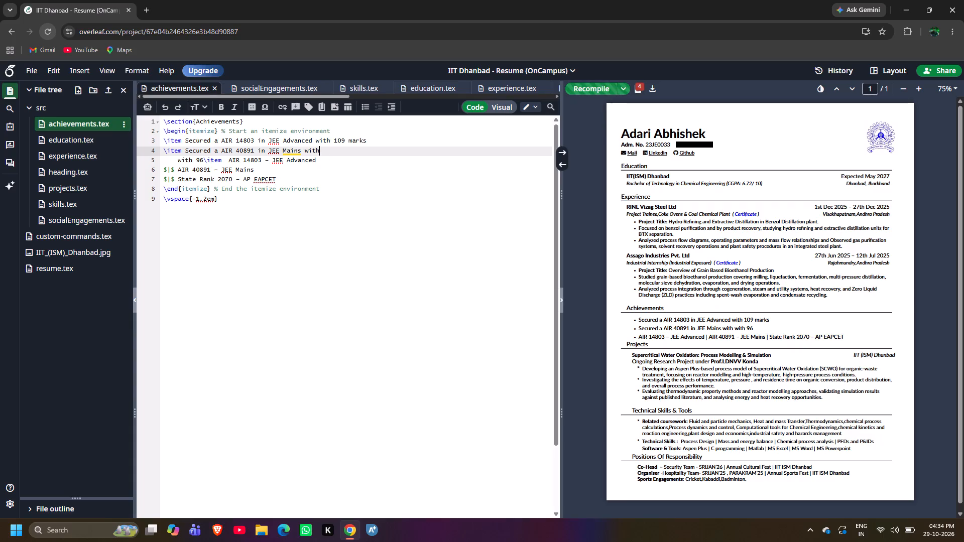
pyautogui.press('BackSpace')
pyautogui.press('BackSpace')
pyautogui.press('BackSpace')
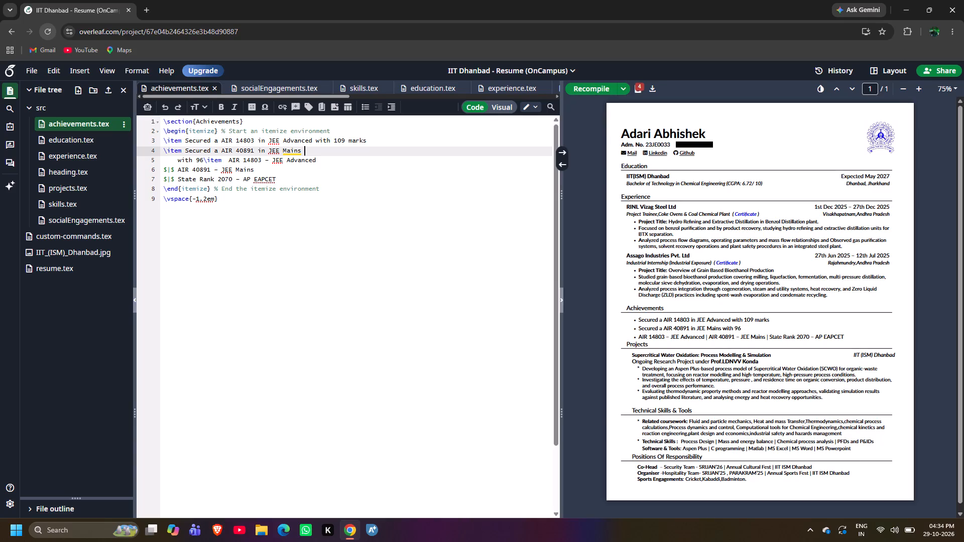
# Complete the second achievement's score as "96.4%" and move the \item command that follows it onto its own line.
pyautogui.click(203, 161)
pyautogui.write('.4')
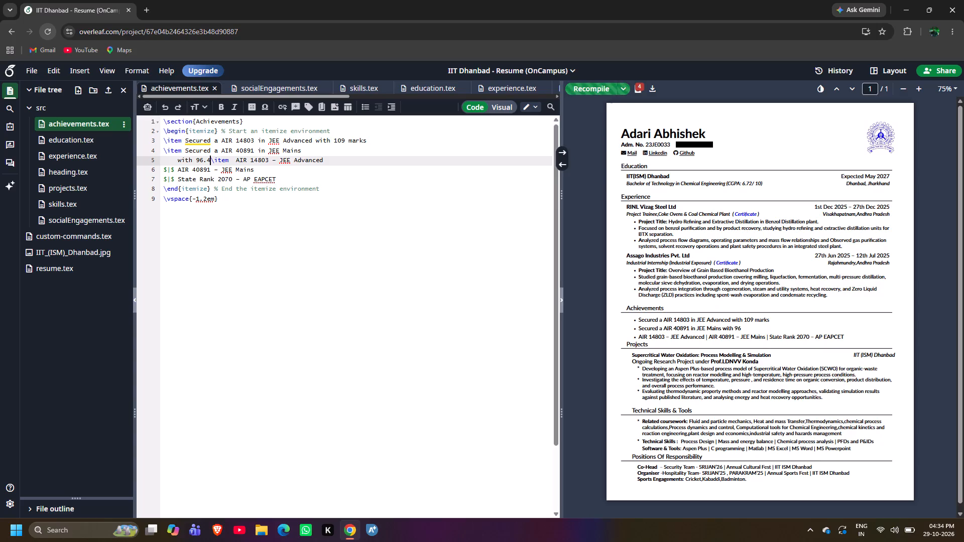
pyautogui.hotkey('shift', '%')
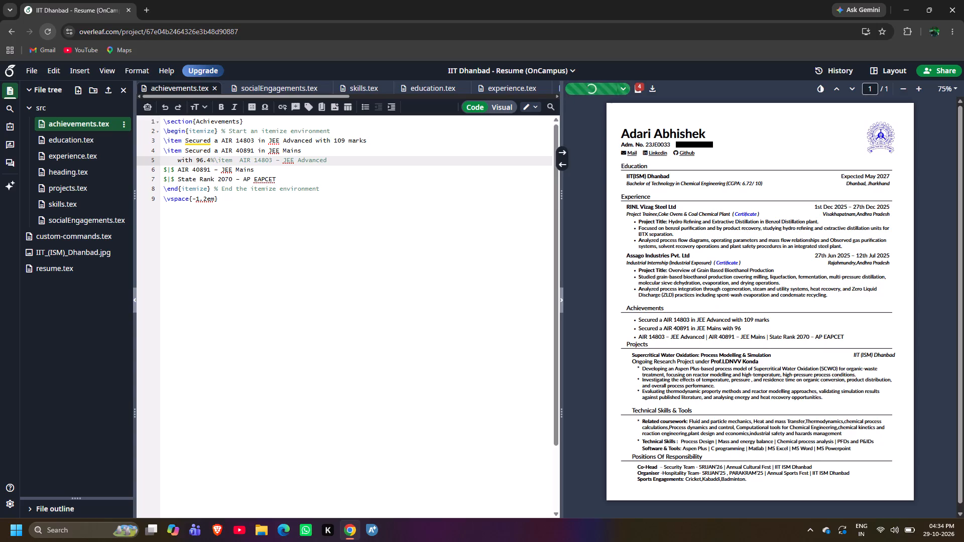
pyautogui.press('space')
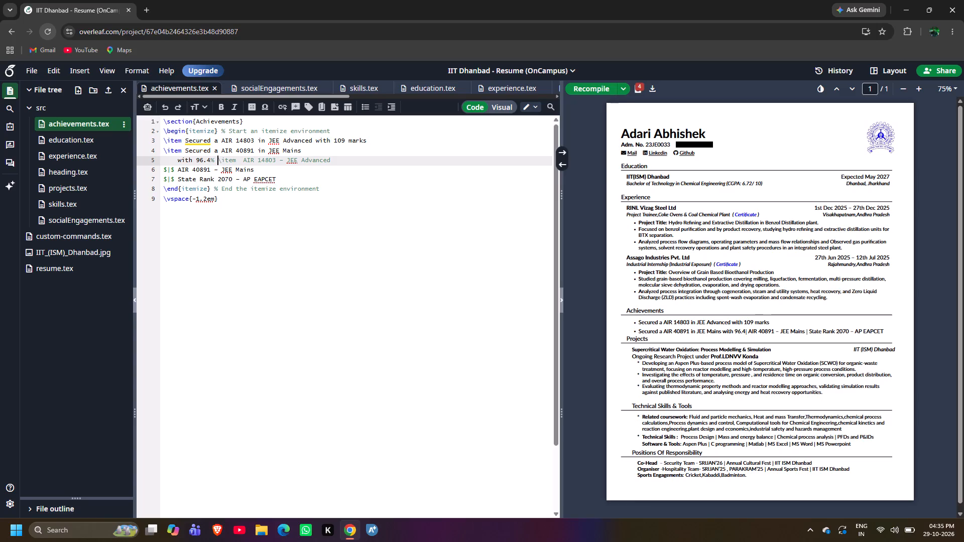
pyautogui.press('Return')
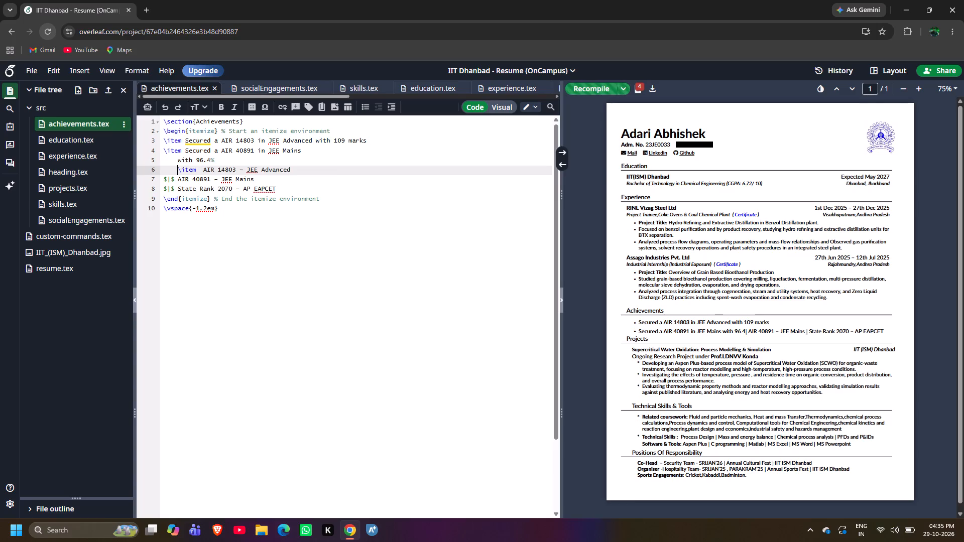
# Join "with 96.4%" onto the second achievement item's line, directly after "JEE Mains" with a single space.
pyautogui.press('Left')
pyautogui.press('Up')
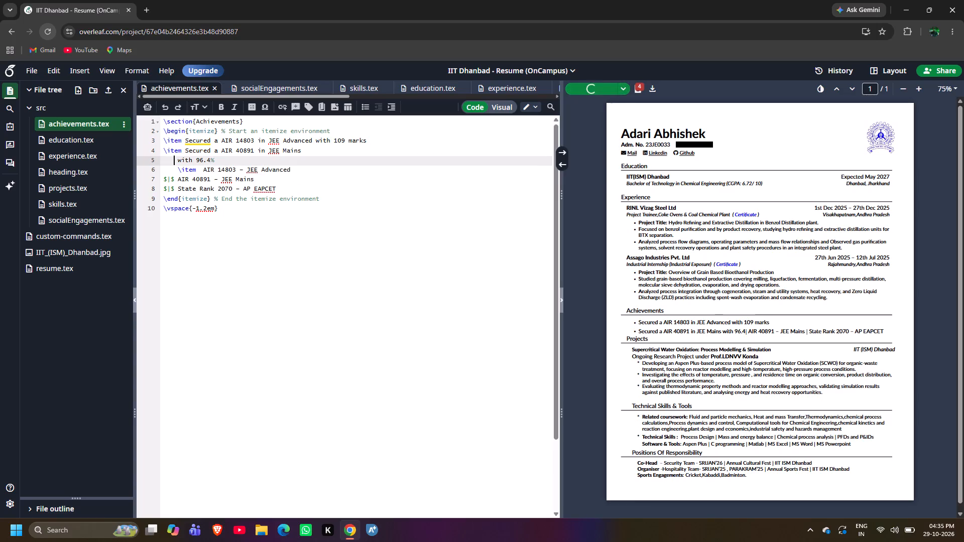
pyautogui.press('BackSpace')
pyautogui.press('BackSpace')
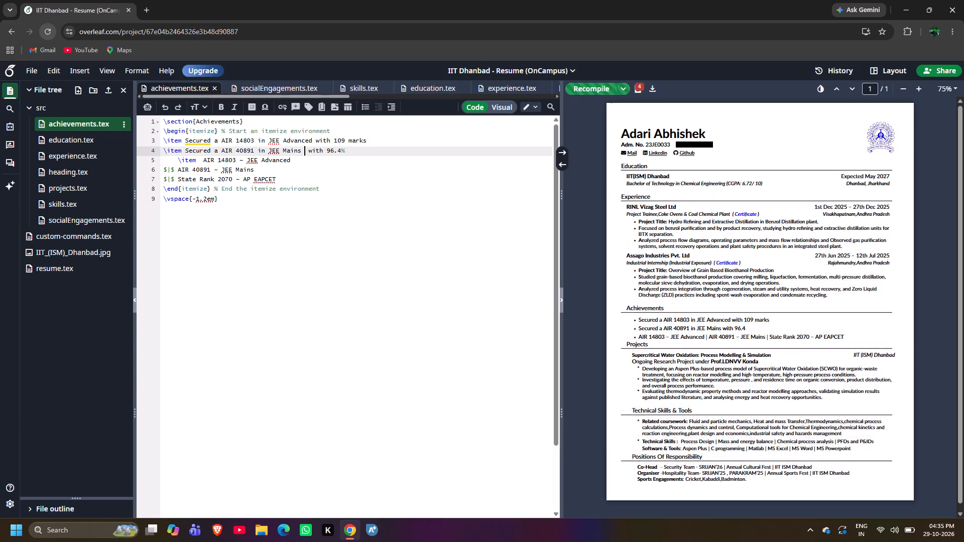
pyautogui.press('BackSpace')
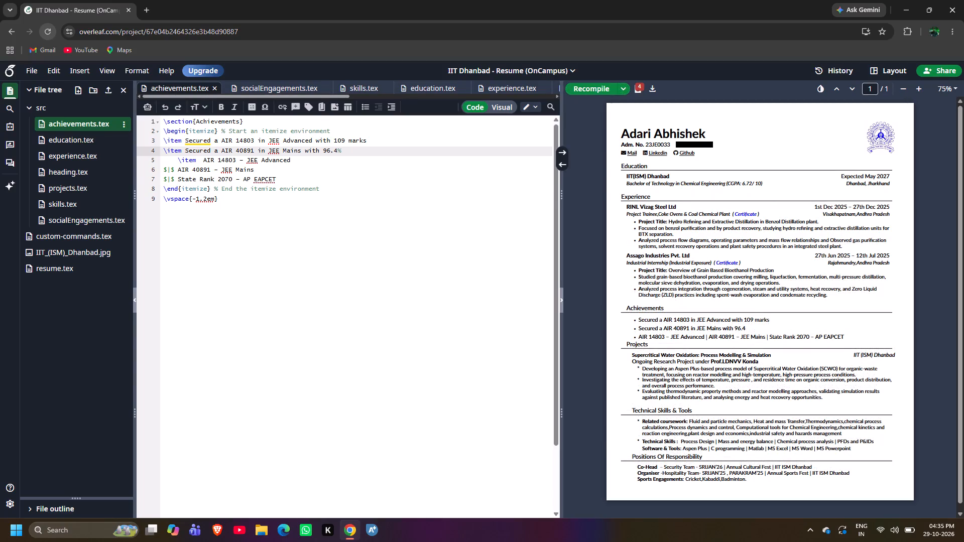
# Replace the percent sign after "96.4" in the second achievement item with the word "percentile".
pyautogui.press('Right')
pyautogui.press('Right')
pyautogui.press('Right')
pyautogui.press('Right')
pyautogui.press('Right')
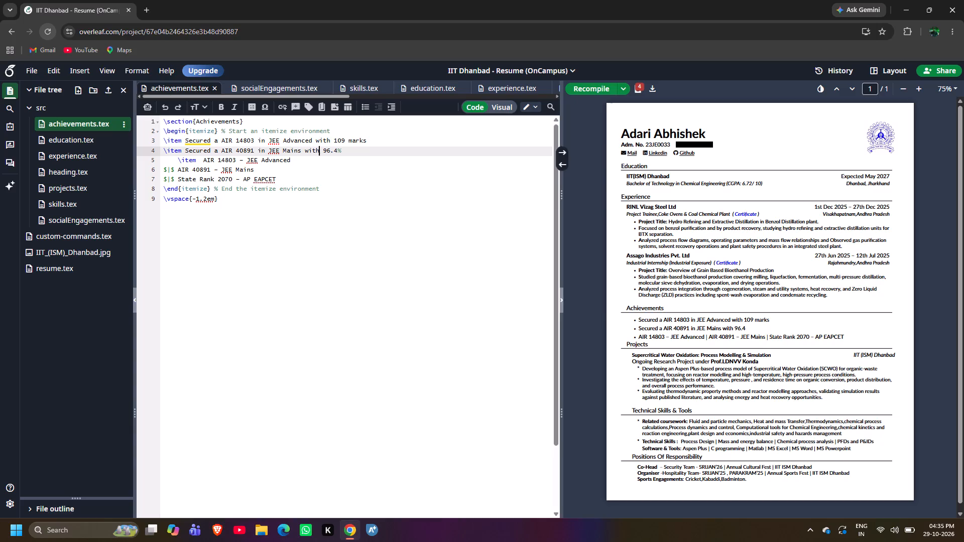
pyautogui.press('Right')
pyautogui.press('Right')
pyautogui.press('Right')
pyautogui.press('Right')
pyautogui.press('Right')
pyautogui.press('Right')
pyautogui.press('BackSpace')
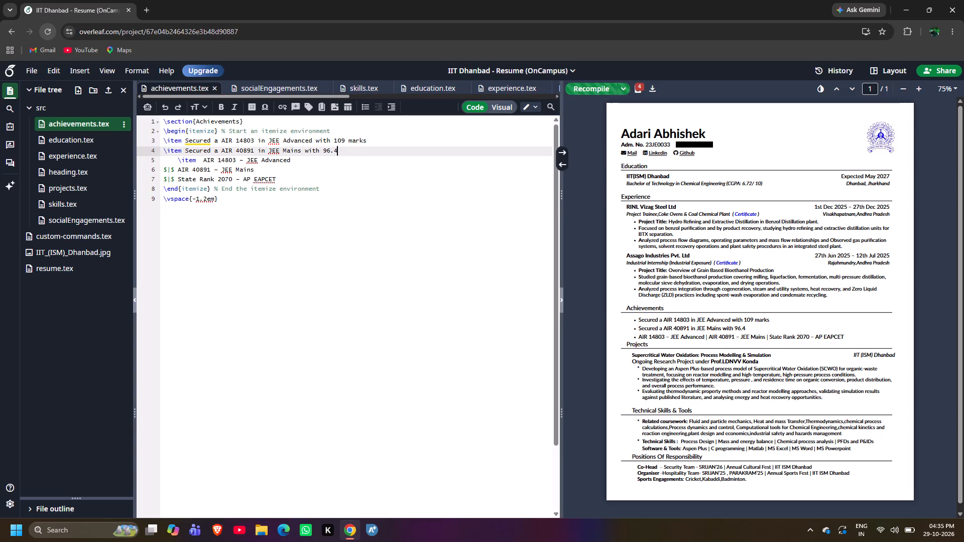
pyautogui.press('space')
pyautogui.write('pe')
pyautogui.write('rcentile')
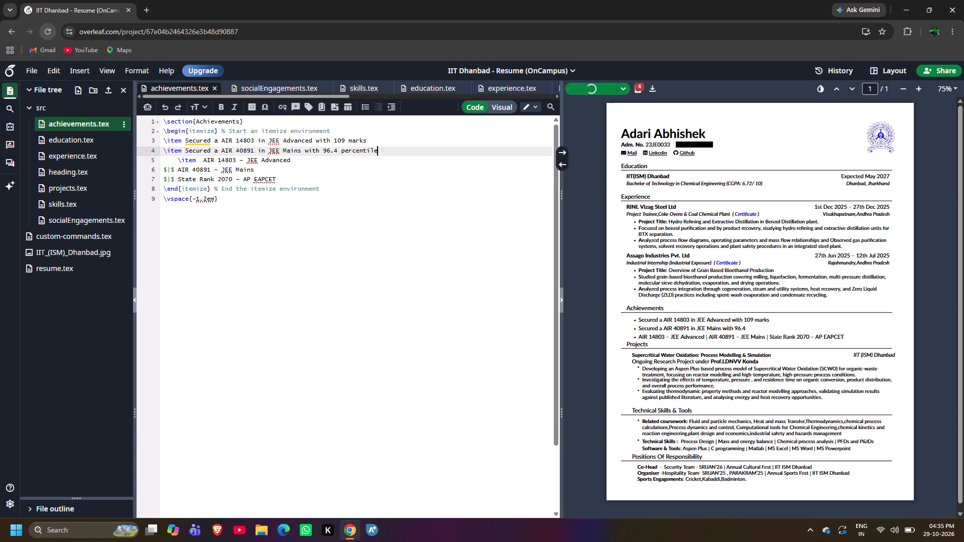
# Capitalize the first letter of "percentile" in the JEE Mains achievement item so it reads "Percentile".
pyautogui.press('Left')
pyautogui.press('Left')
pyautogui.press('Left')
pyautogui.press('Left')
pyautogui.press('Left')
pyautogui.press('Left')
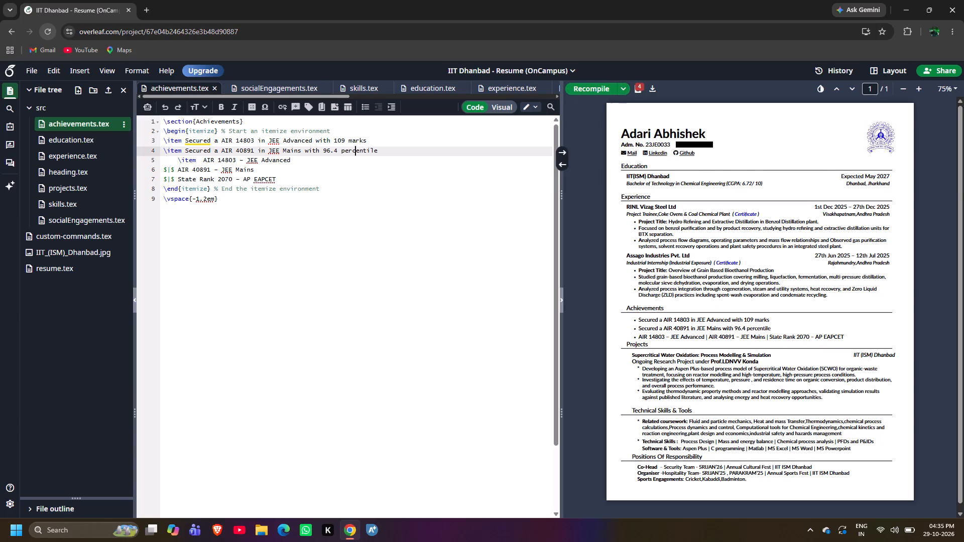
pyautogui.press('Left')
pyautogui.press('Left')
pyautogui.press('Left')
pyautogui.press('BackSpace')
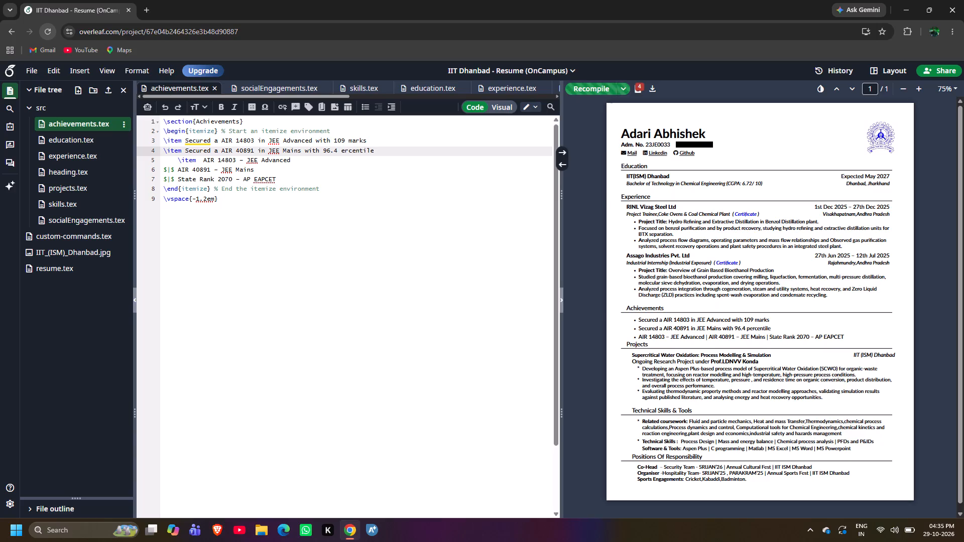
pyautogui.press('p')
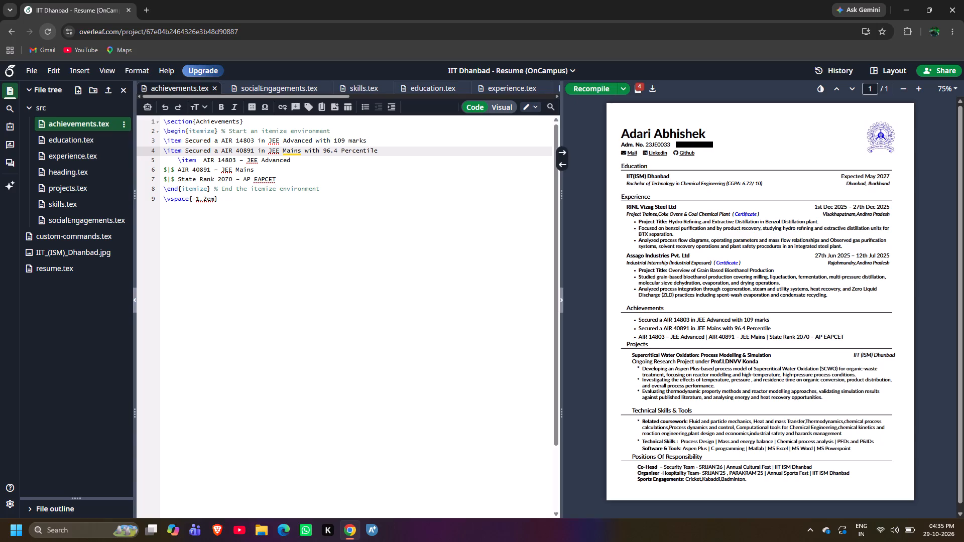
# End both the JEE Mains and the JEE Advanced achievement sentences with a full stop.
pyautogui.click(390, 150)
pyautogui.press('BackSpace')
pyautogui.press('.')
pyautogui.press('Up')
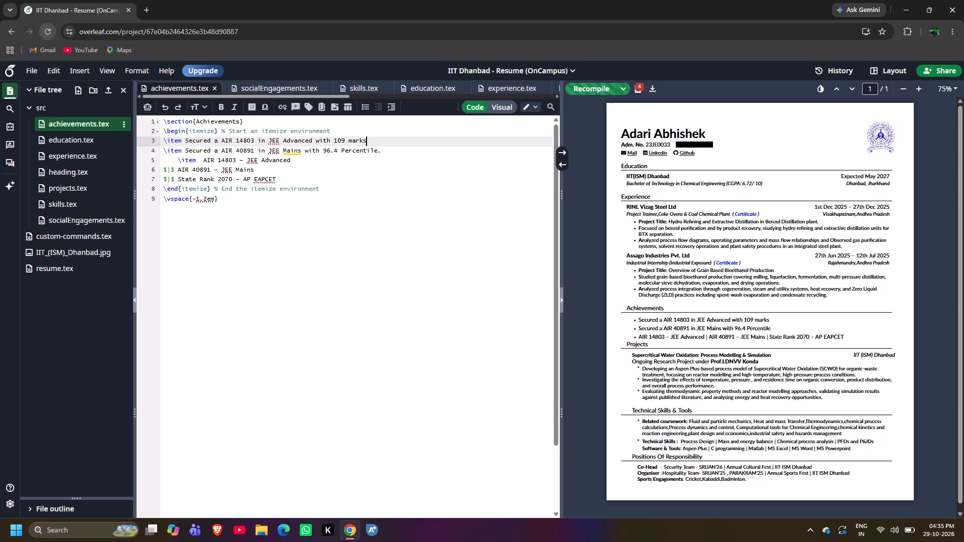
pyautogui.press('.')
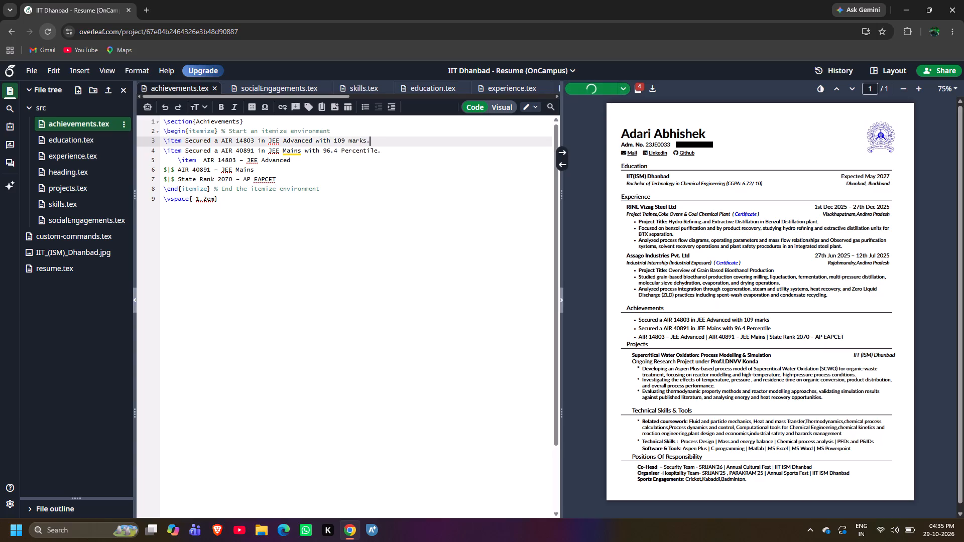
# Add a new line below the JEE Mains achievement and start it with a copied \item command followed by a space.
pyautogui.press('Down')
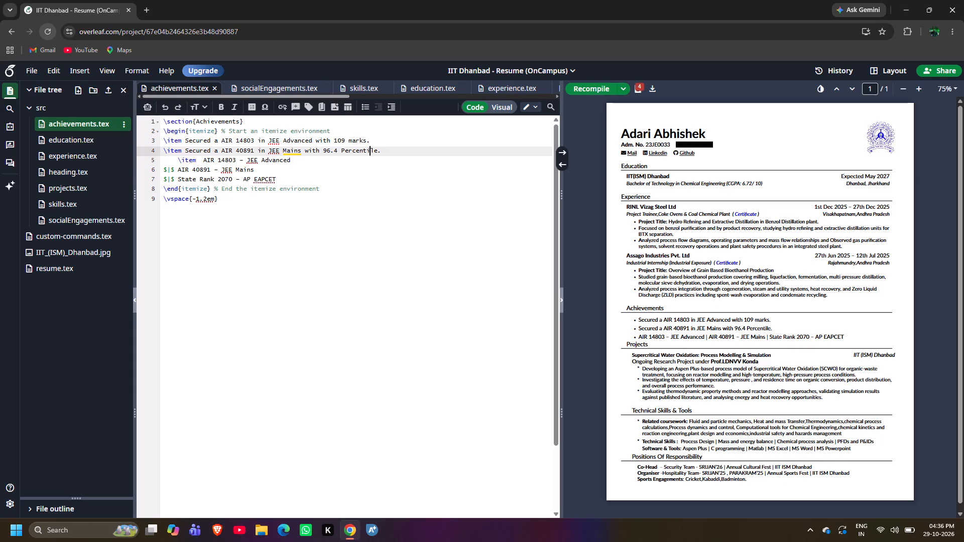
pyautogui.press('Down')
pyautogui.press('Up')
pyautogui.press('Right')
pyautogui.press('Right')
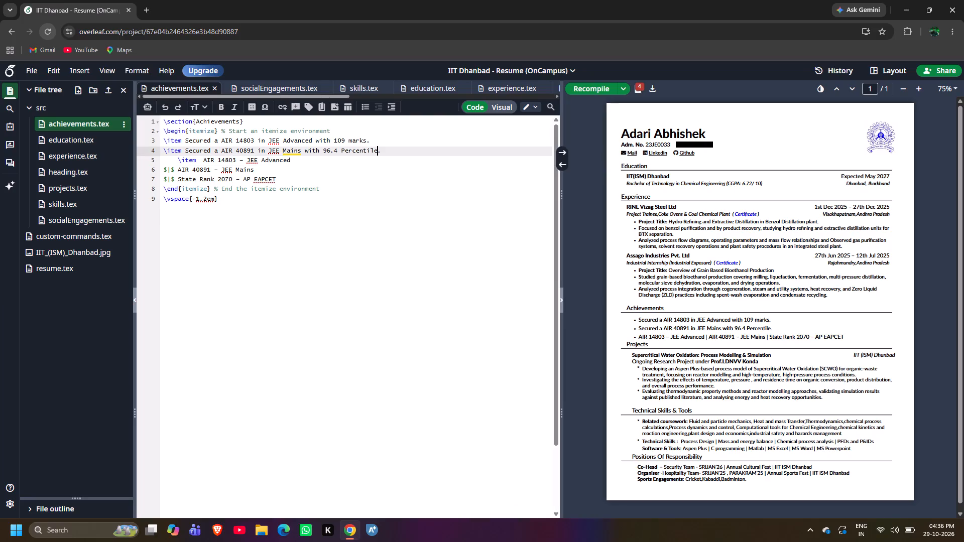
pyautogui.press('Right')
pyautogui.press('Return')
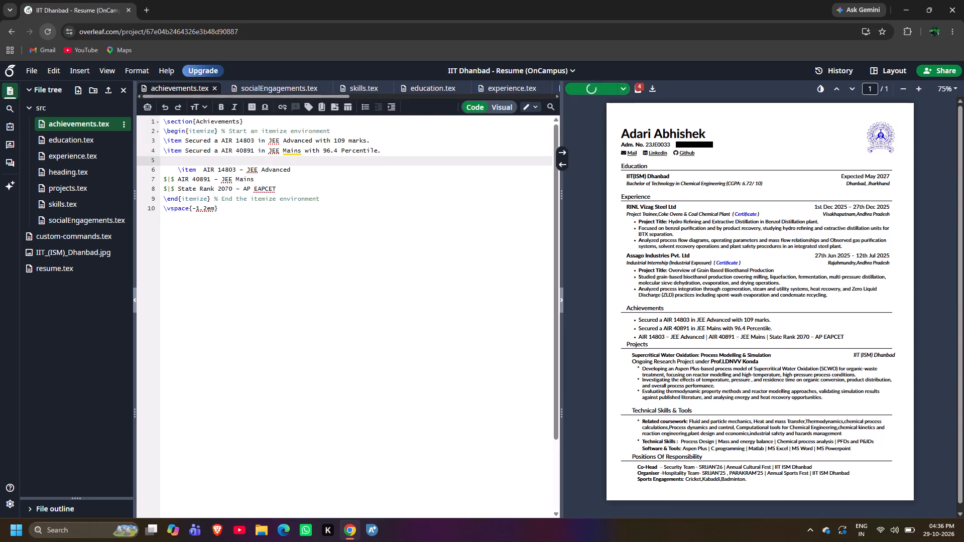
pyautogui.hotkey('ctrl', 'c')
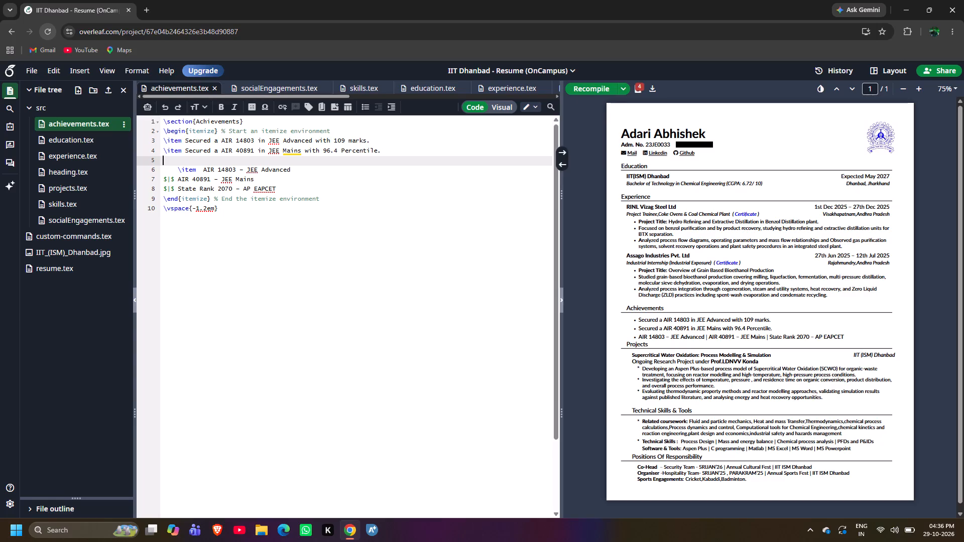
pyautogui.hotkey('ctrl', 'z')
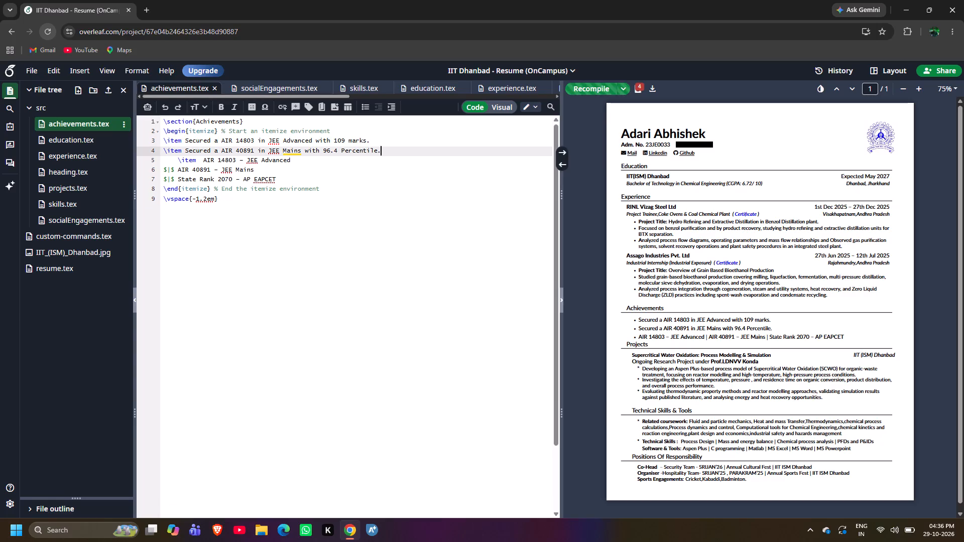
pyautogui.press('Return')
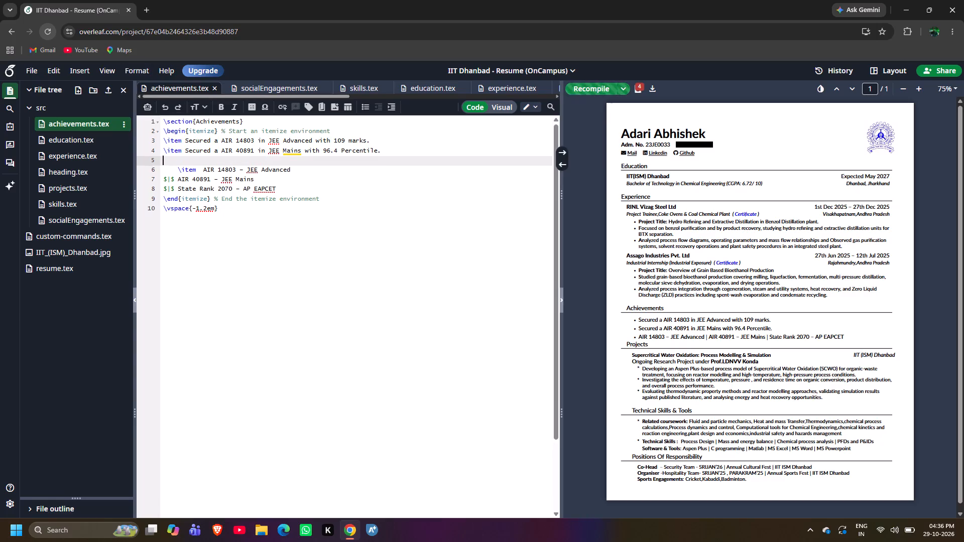
pyautogui.moveTo(161, 151); pyautogui.dragTo(182, 155)
pyautogui.hotkey('ctrl', 'c')
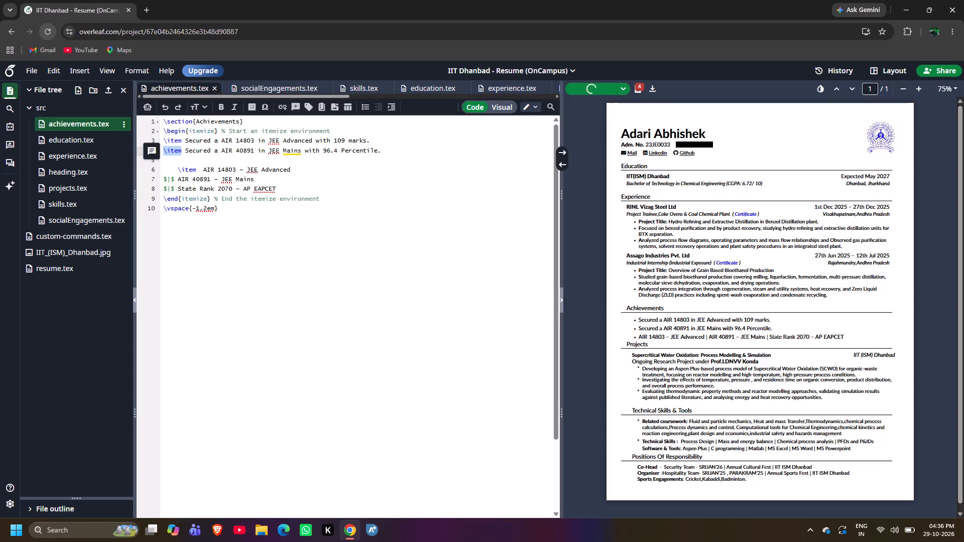
pyautogui.click(192, 161)
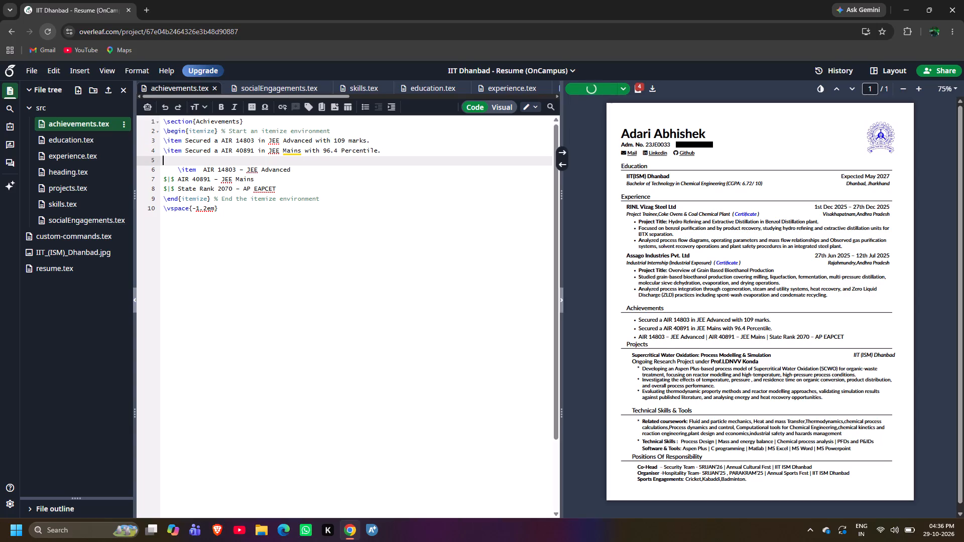
pyautogui.hotkey('ctrl', 'v')
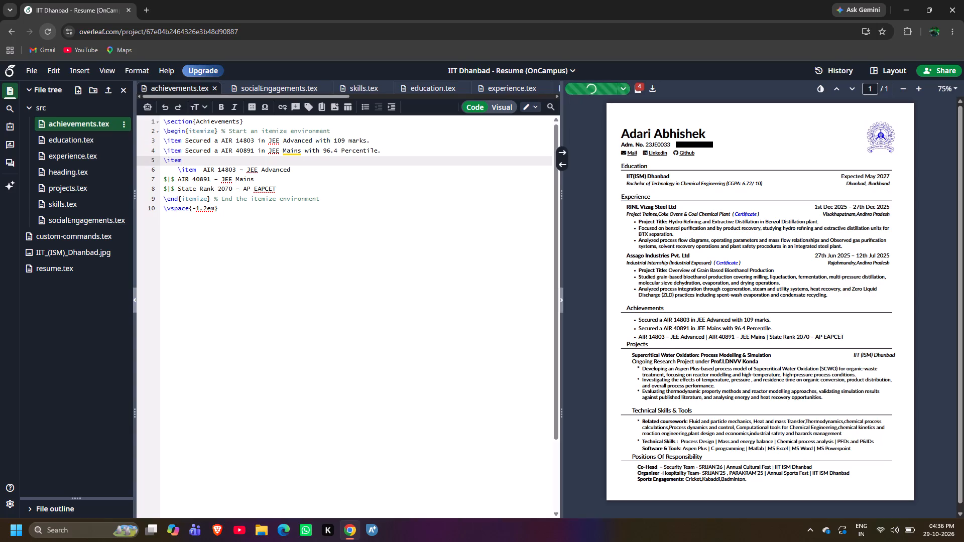
pyautogui.press('space')
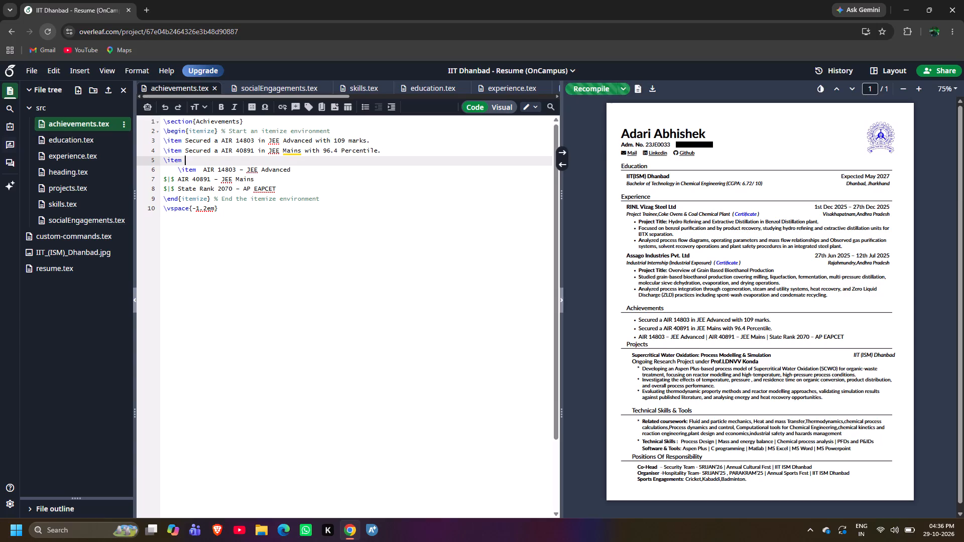
# Copy the JEE Advanced sentence "Secured a AIR 14803 in JEE Advanced with 109 marks." into the empty third achievement item.
pyautogui.moveTo(185, 150); pyautogui.dragTo(299, 150)
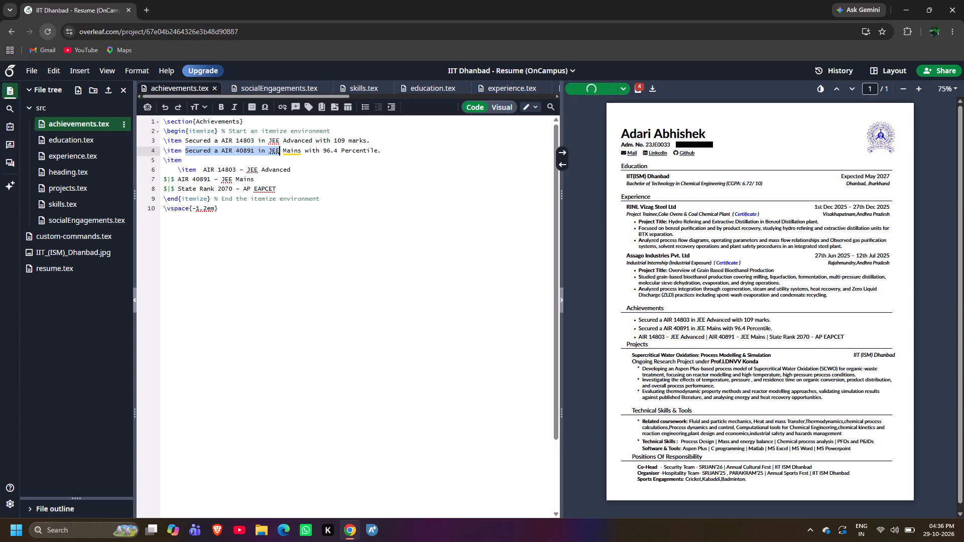
pyautogui.moveTo(299, 150); pyautogui.dragTo(378, 148)
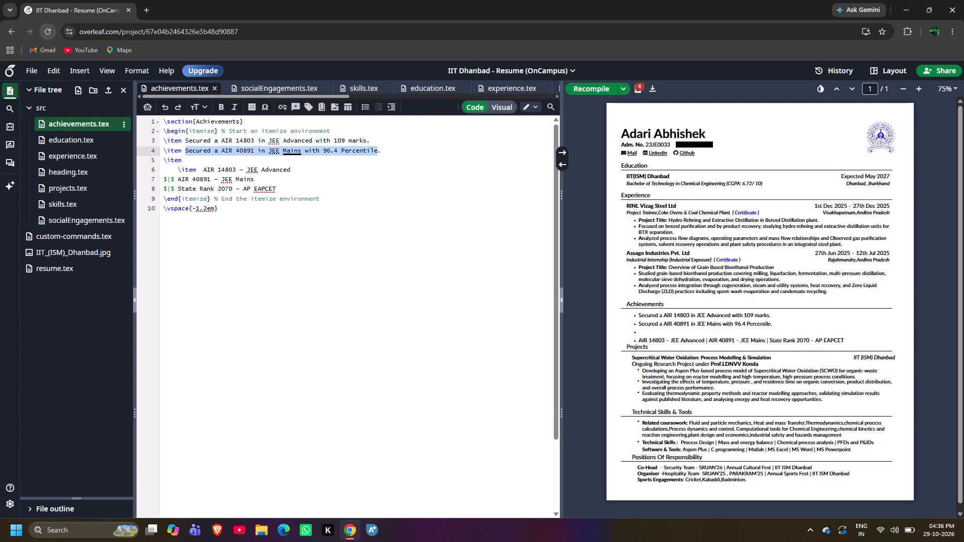
pyautogui.moveTo(378, 148); pyautogui.dragTo(371, 142)
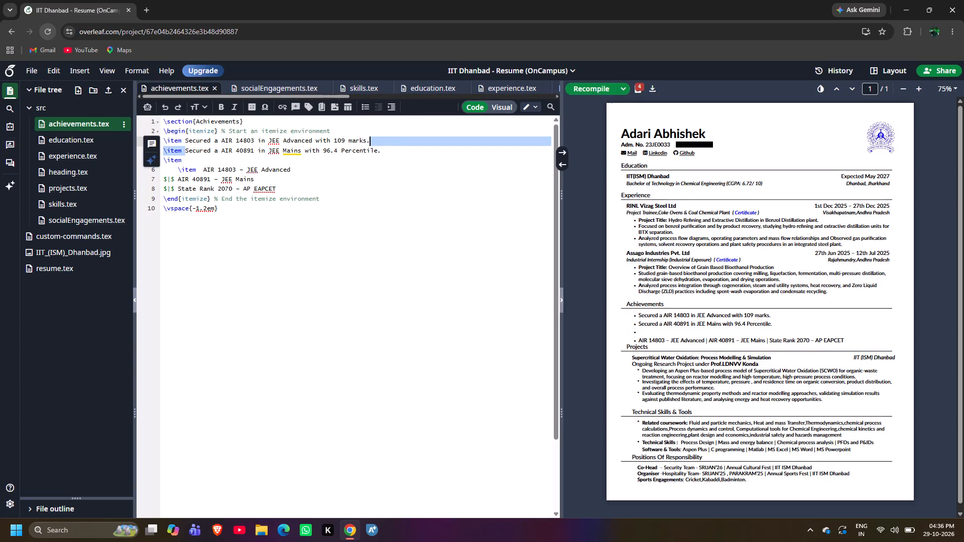
pyautogui.moveTo(186, 139); pyautogui.dragTo(373, 141)
pyautogui.hotkey('ctrl', 'c')
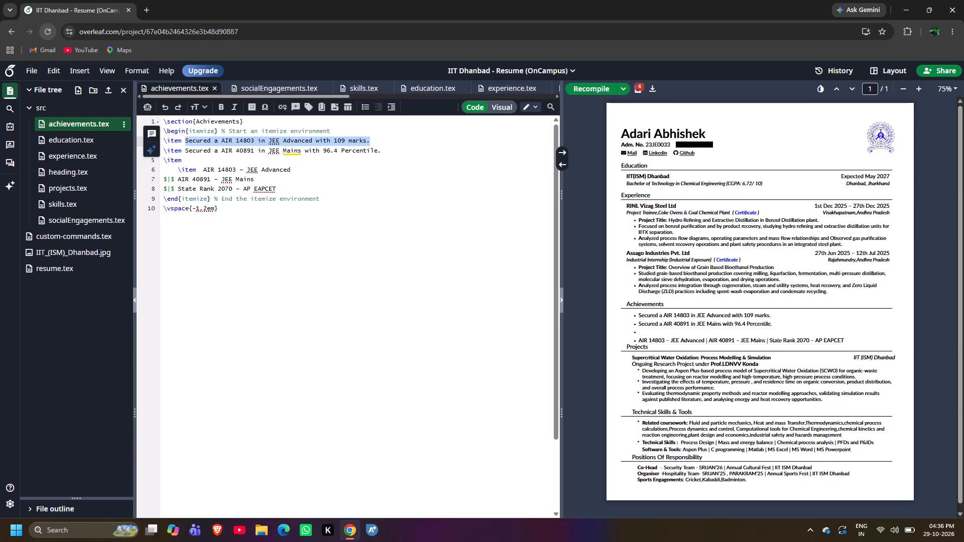
pyautogui.click(239, 162)
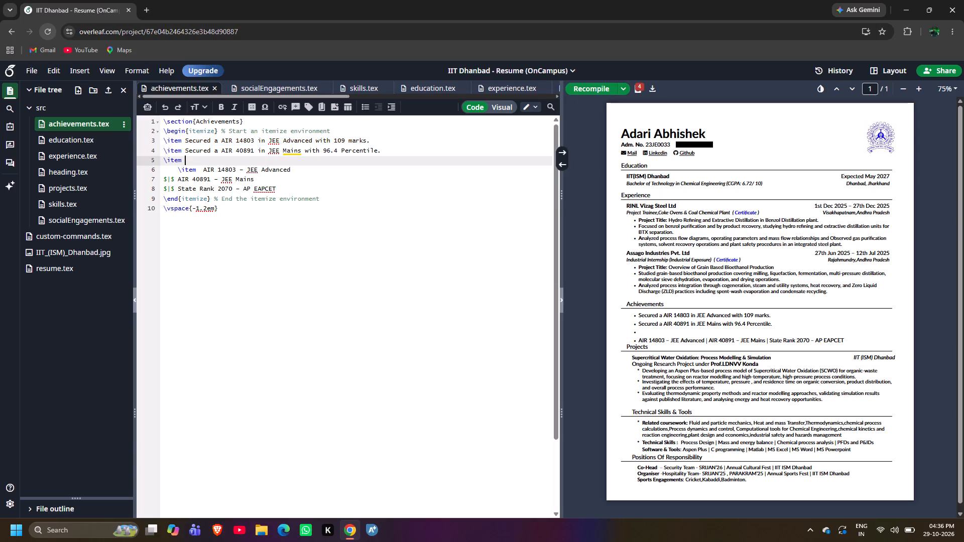
pyautogui.hotkey('ctrl', 'v')
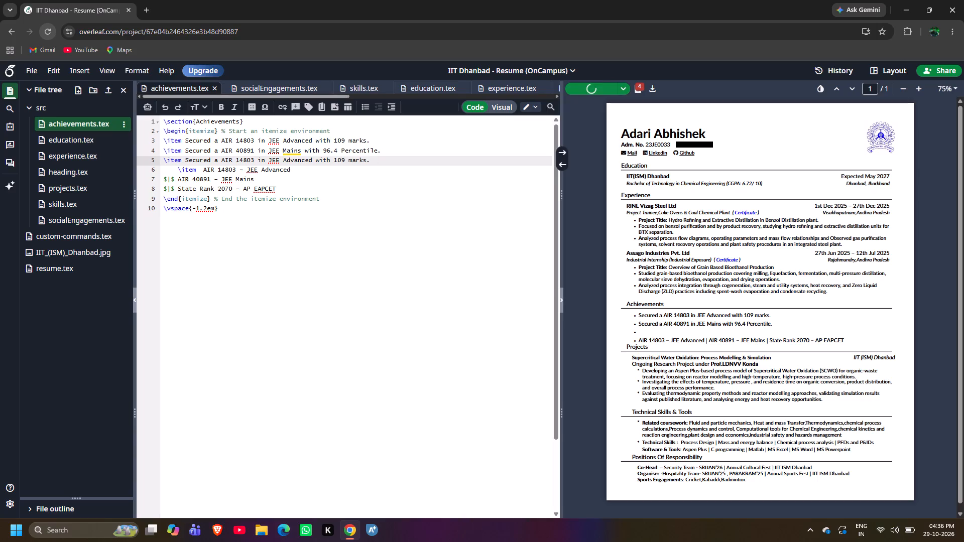
# Change the rank number in the third achievement item to 2070.
pyautogui.click(255, 161)
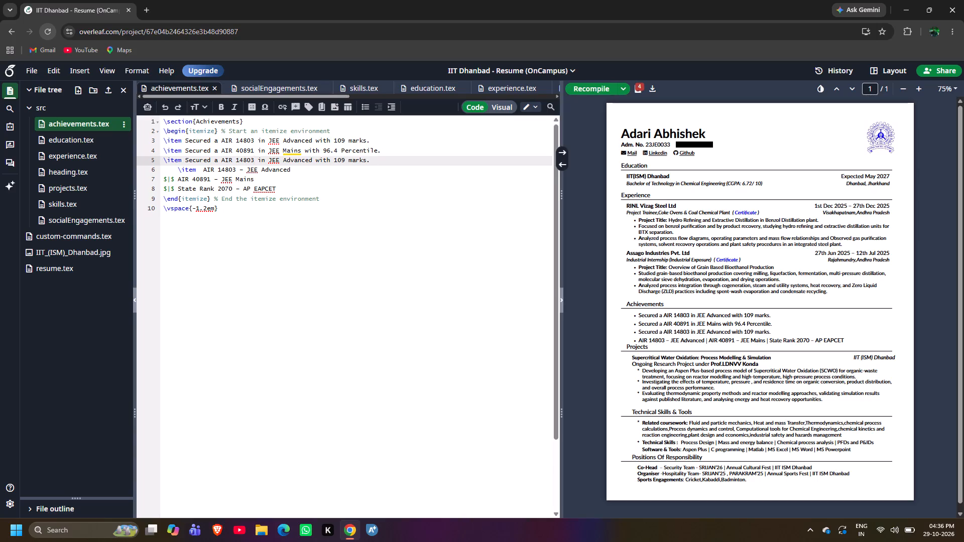
pyautogui.press('BackSpace')
pyautogui.press('BackSpace')
pyautogui.press('BackSpace')
pyautogui.press('BackSpace')
pyautogui.press('BackSpace')
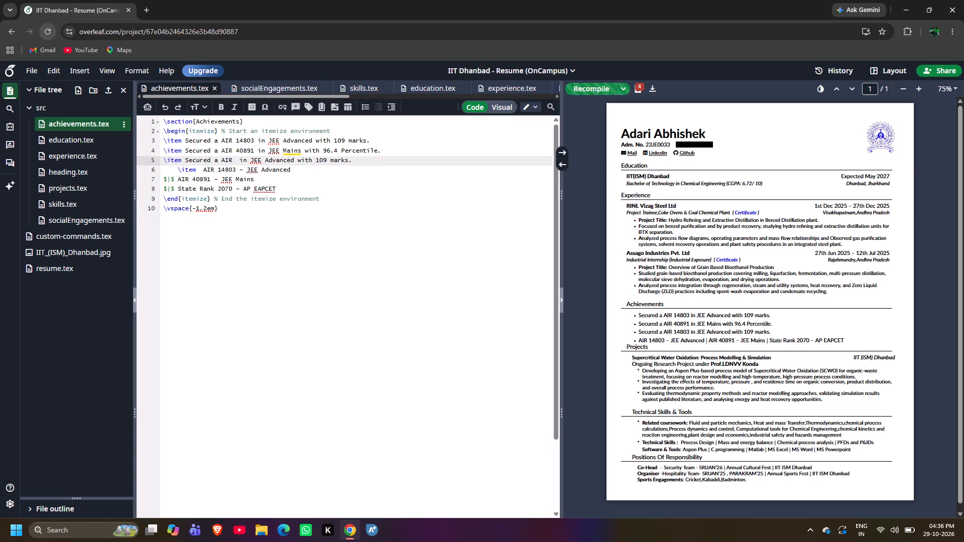
pyautogui.write('20')
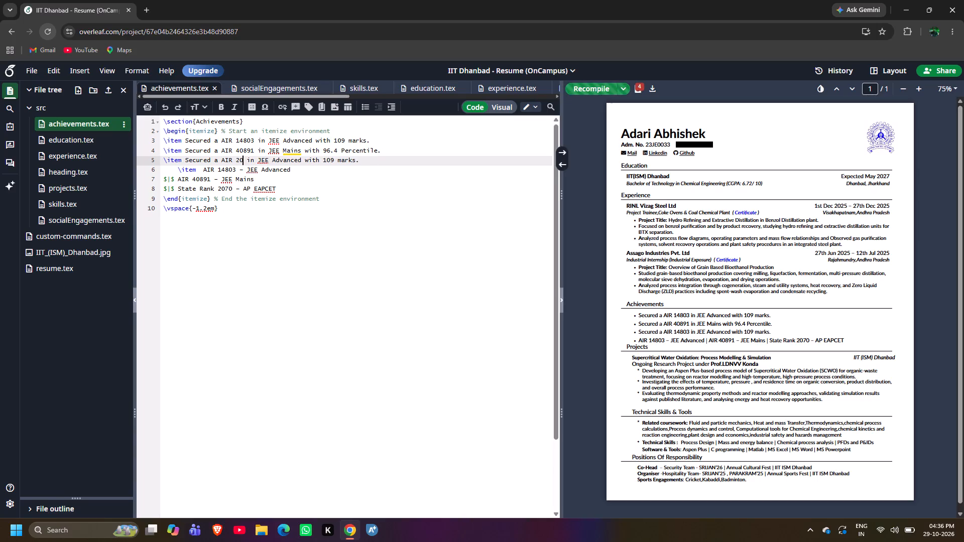
pyautogui.write('70')
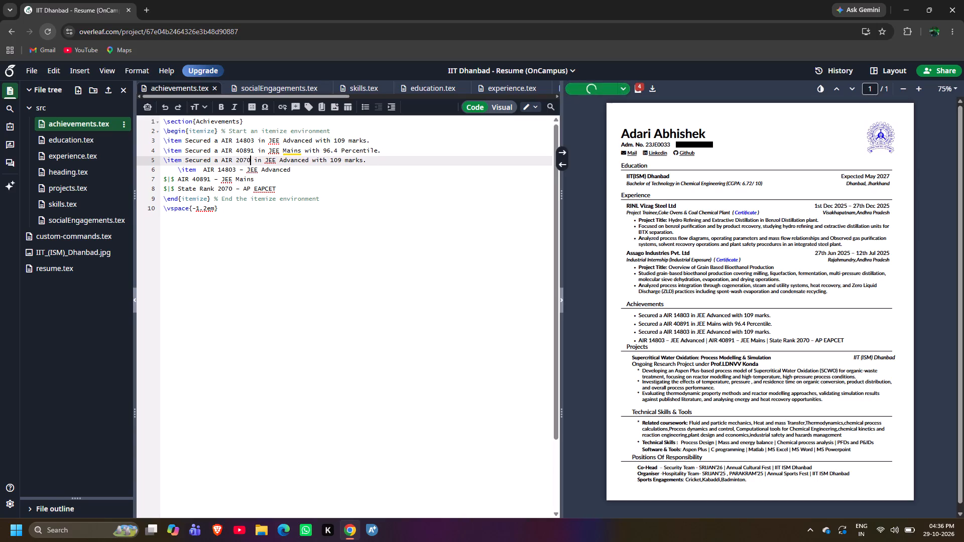
# Replace "JEE Advanced" in the third achievement item with "AP EAPCET", copied from the old State Rank line.
pyautogui.moveTo(266, 161); pyautogui.dragTo(306, 161)
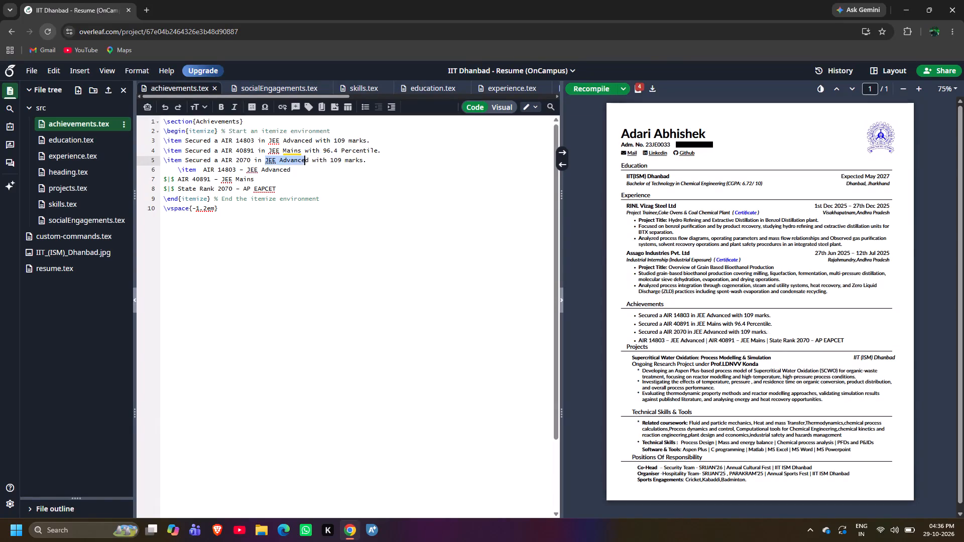
pyautogui.moveTo(306, 161); pyautogui.dragTo(310, 164)
pyautogui.press('BackSpace')
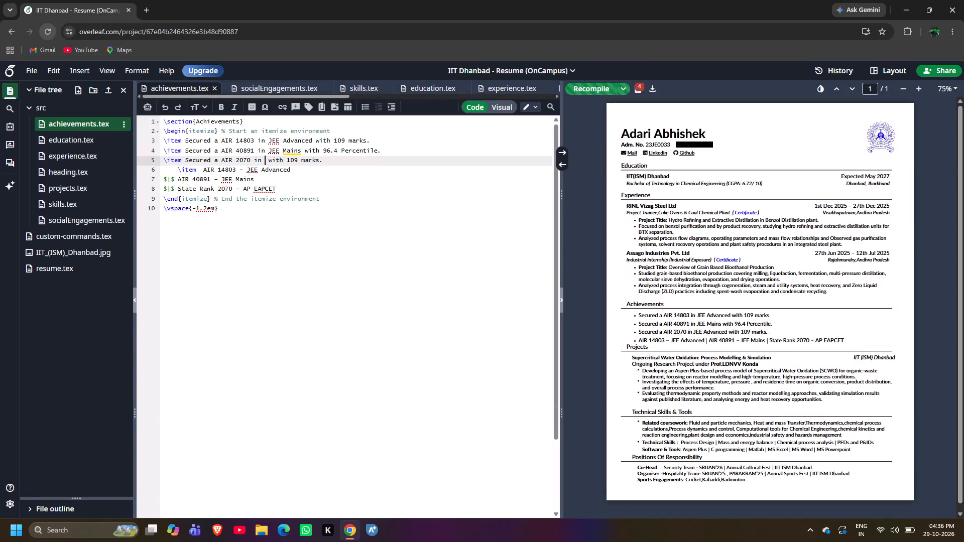
pyautogui.moveTo(245, 188); pyautogui.dragTo(281, 188)
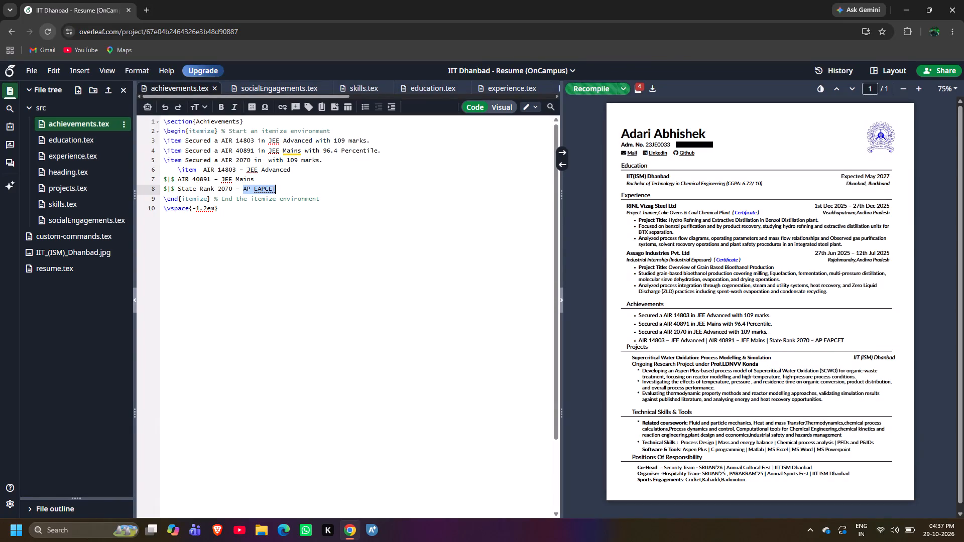
pyautogui.moveTo(281, 188); pyautogui.dragTo(282, 188)
pyautogui.hotkey('ctrl', 'c')
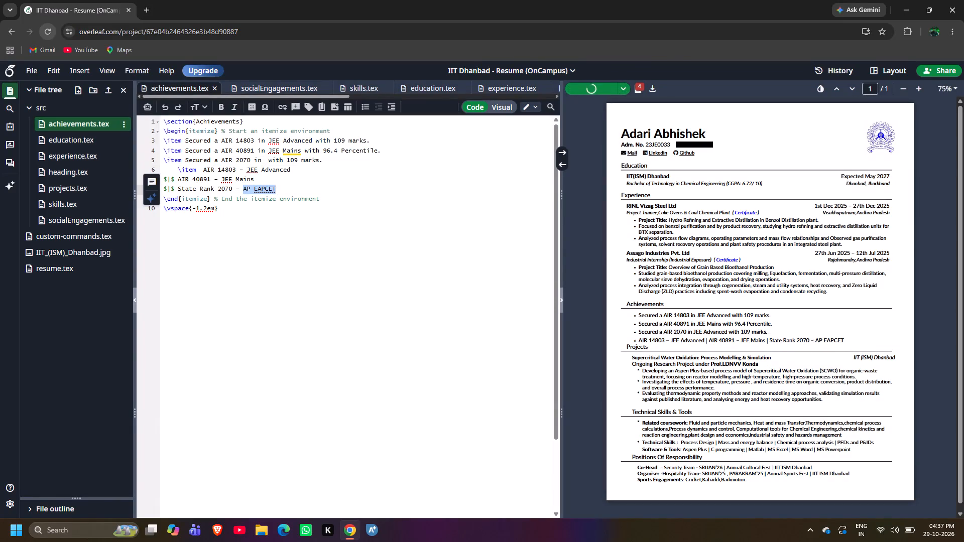
pyautogui.click(267, 162)
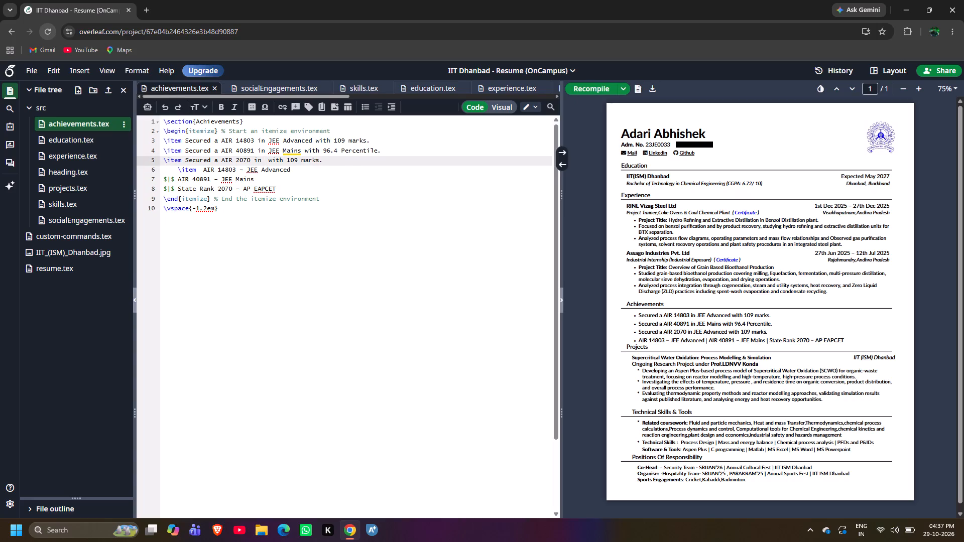
pyautogui.hotkey('ctrl', 'v')
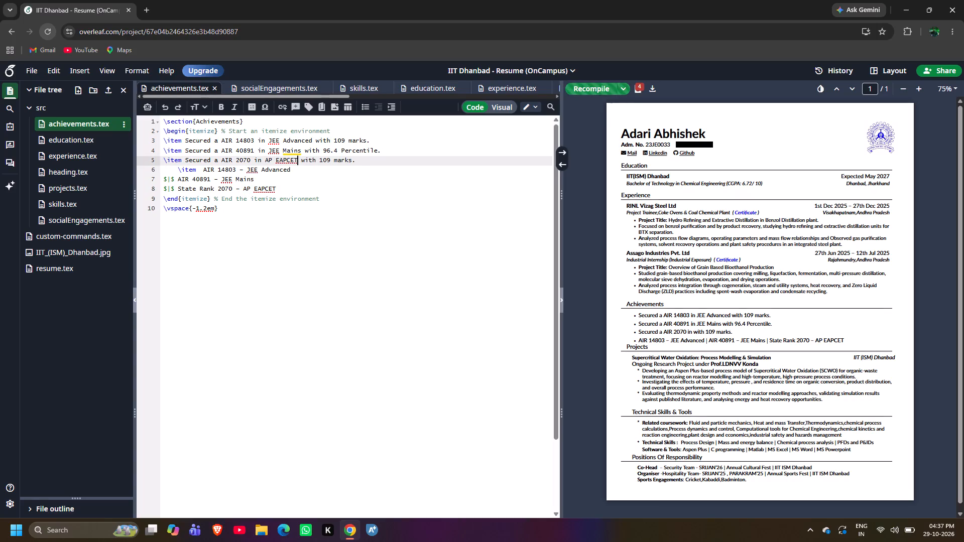
# Delete the marks number 109 from the AP EAPCET achievement item.
pyautogui.moveTo(320, 163); pyautogui.dragTo(335, 163)
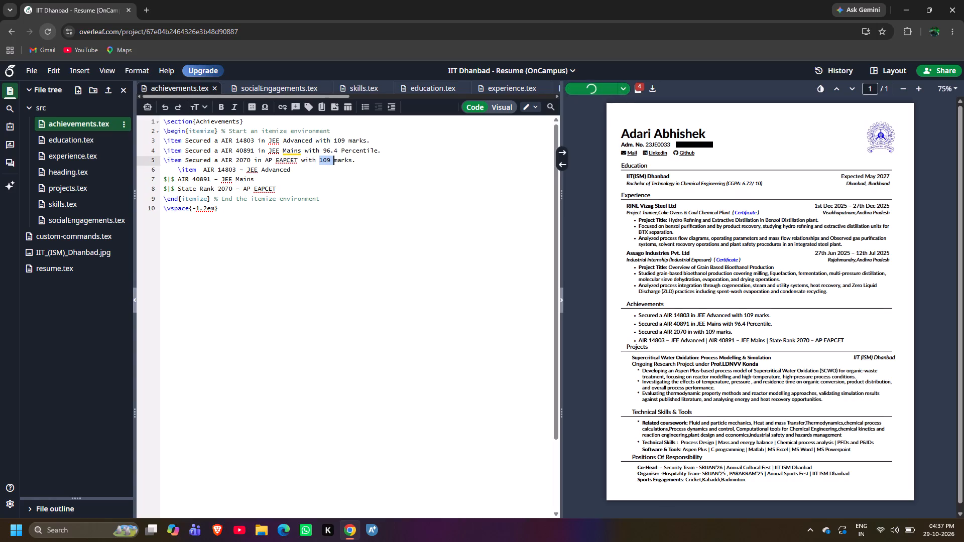
pyautogui.moveTo(335, 163); pyautogui.dragTo(330, 160)
pyautogui.press('BackSpace')
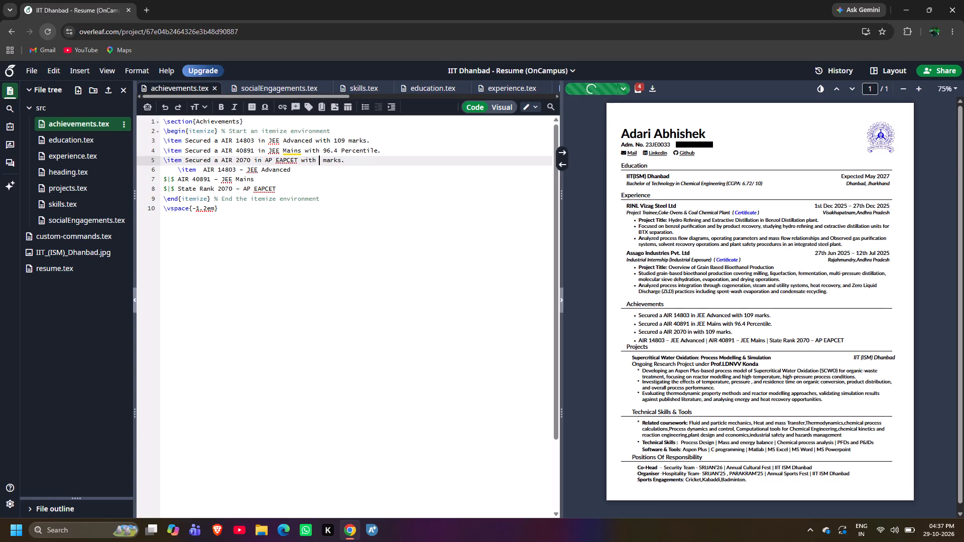
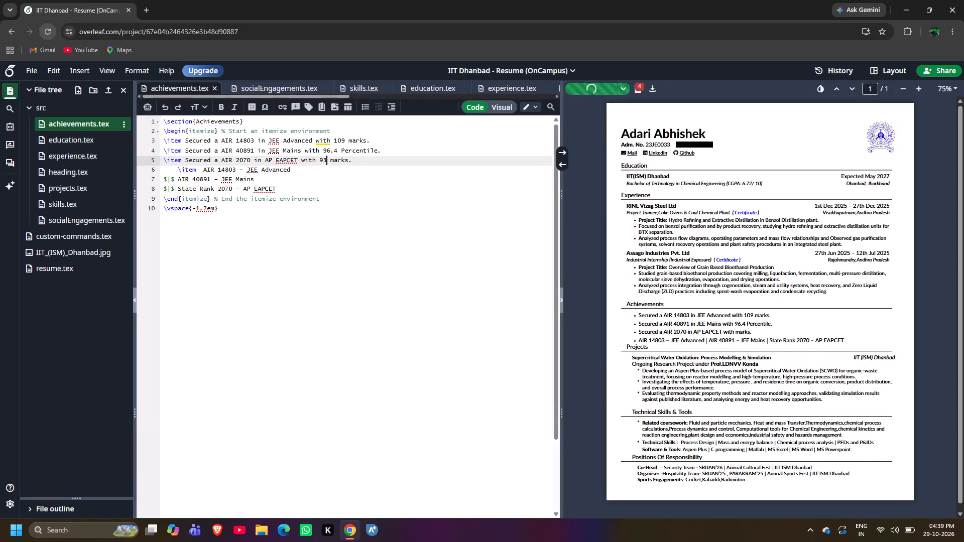
# Comment out the old combined rank item covering JEE Advanced, JEE Mains and AP EAPCET in achievements.tex.
pyautogui.moveTo(177, 170); pyautogui.dragTo(289, 189)
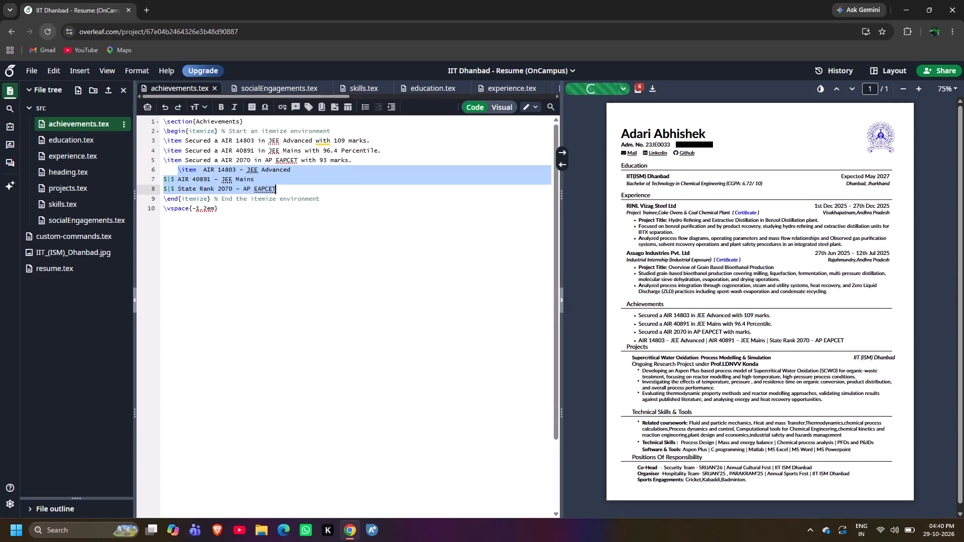
pyautogui.hotkey('ctrl', '/')
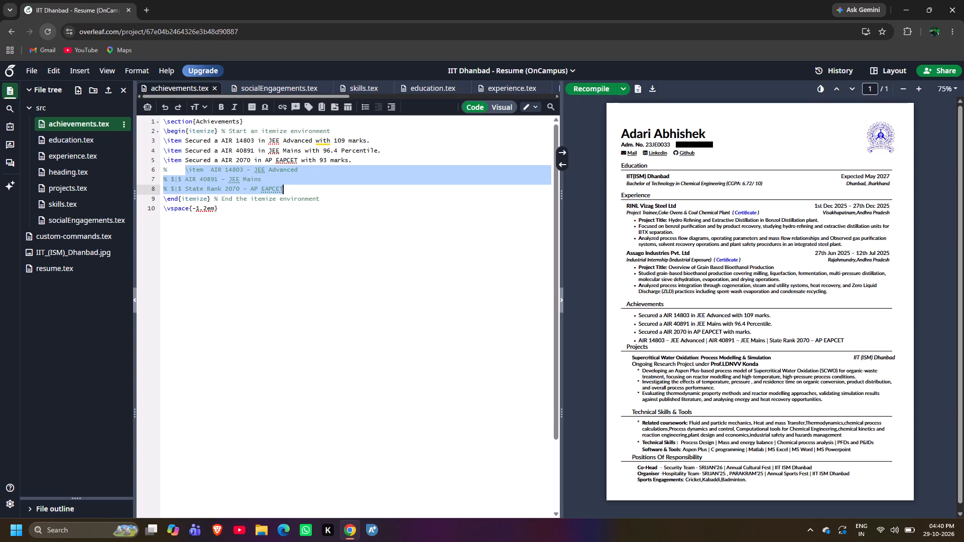
# Remove "C programming" with its separator and extra space from the Software & Tools line in skills.tex.
pyautogui.click(81, 205)
pyautogui.scroll(-3, 263, 223)
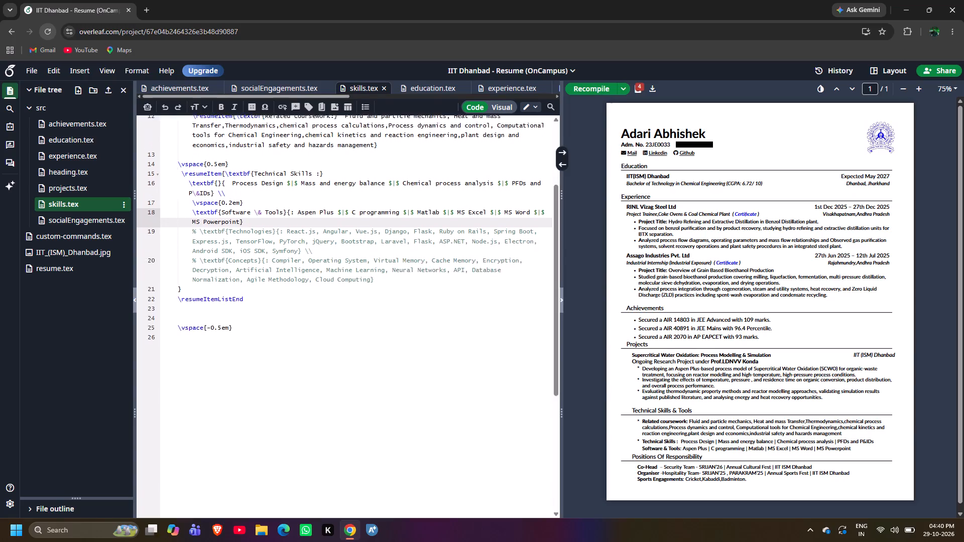
pyautogui.scroll(5, 263, 223)
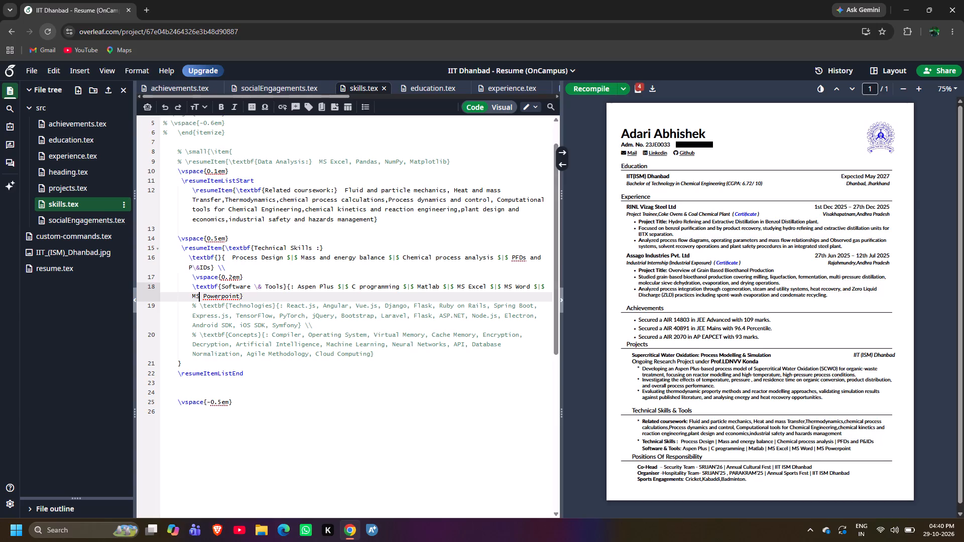
pyautogui.moveTo(337, 284); pyautogui.dragTo(401, 291)
pyautogui.press('BackSpace')
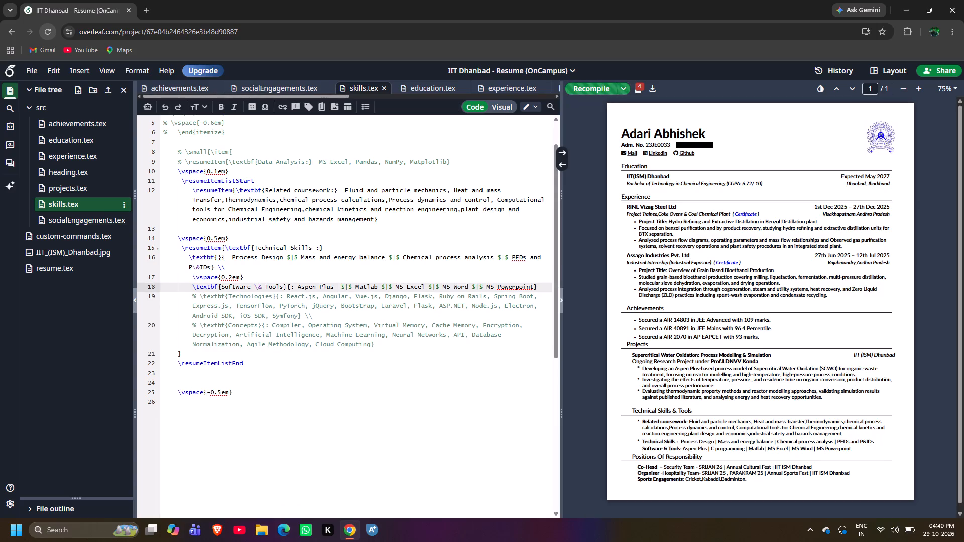
pyautogui.press('BackSpace')
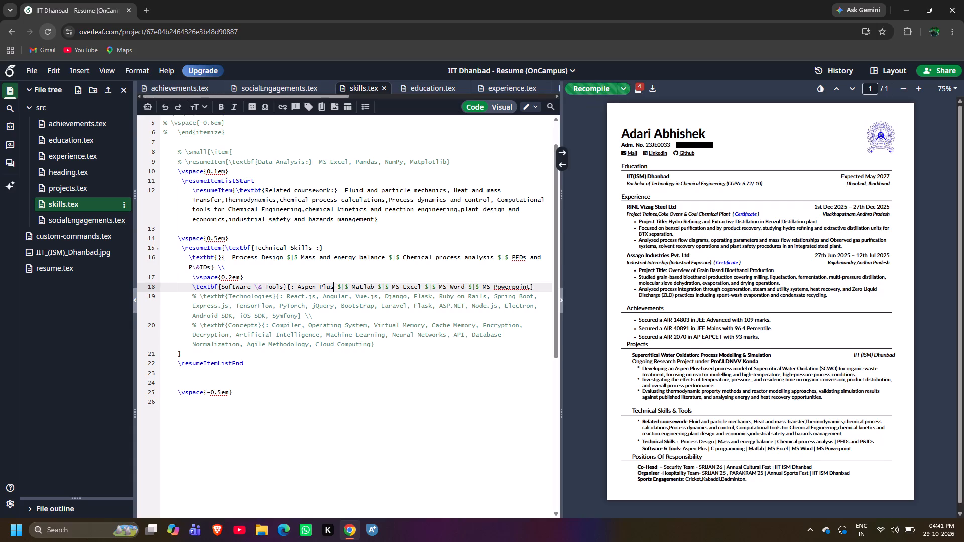
# End the Related coursework list with a period after "industrial safety and hazards management".
pyautogui.click(375, 219)
pyautogui.press(',')
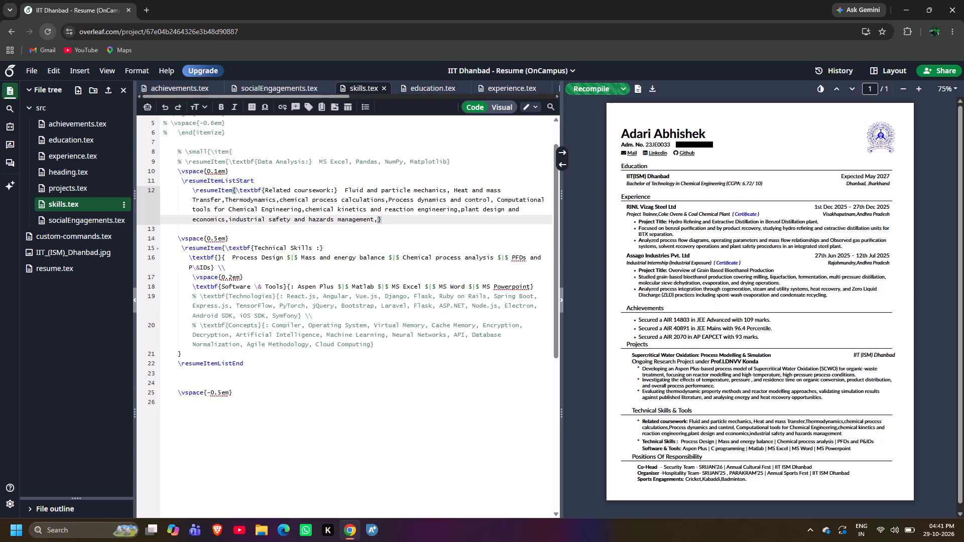
pyautogui.press('BackSpace')
pyautogui.press('BackSpace')
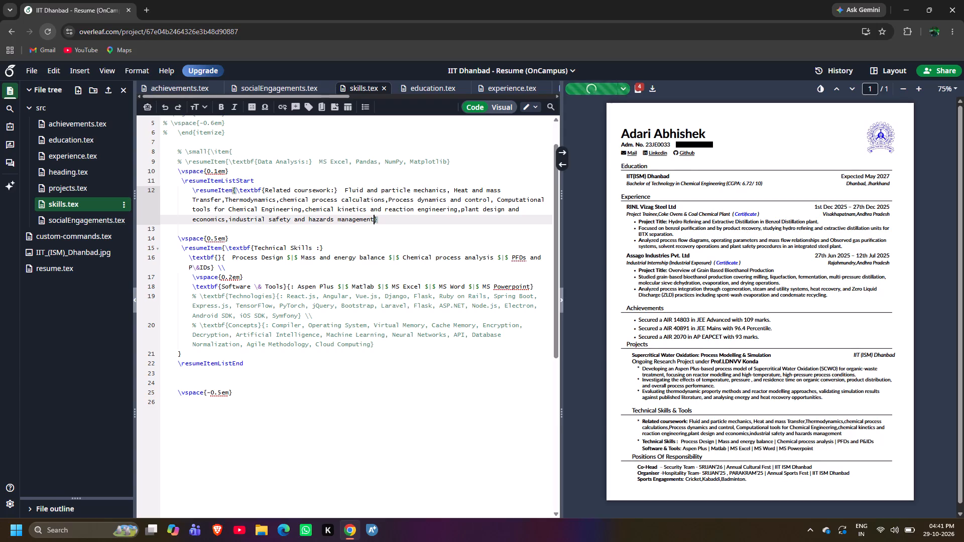
pyautogui.press(',')
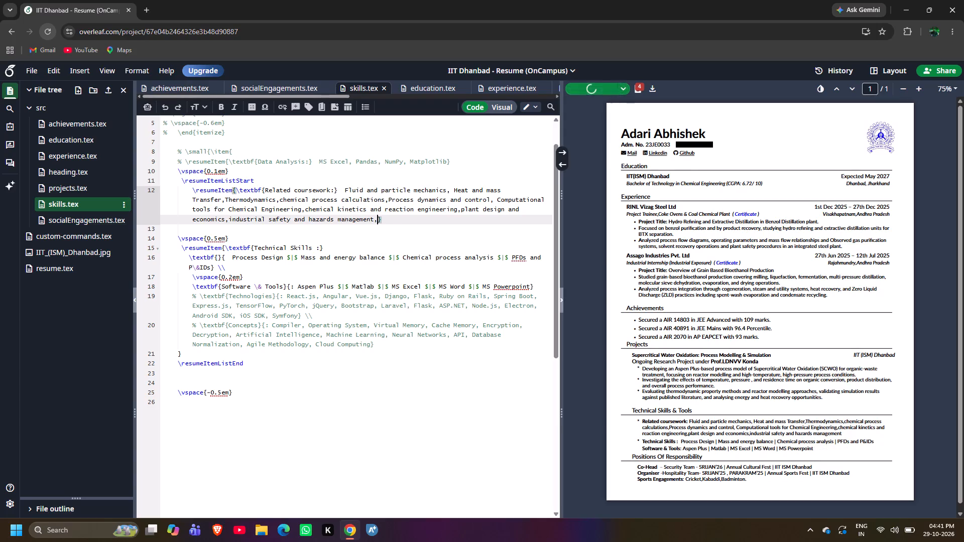
pyautogui.press('BackSpace')
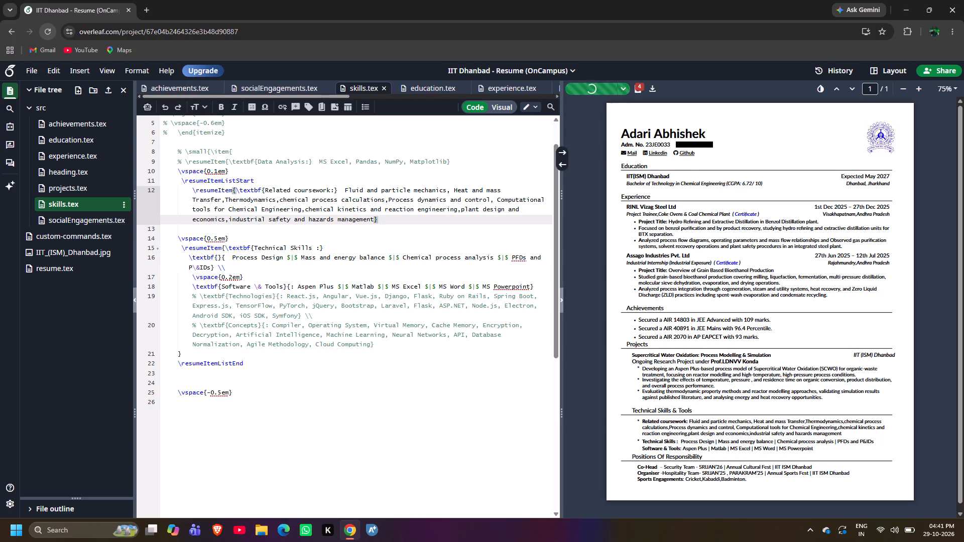
pyautogui.press('.')
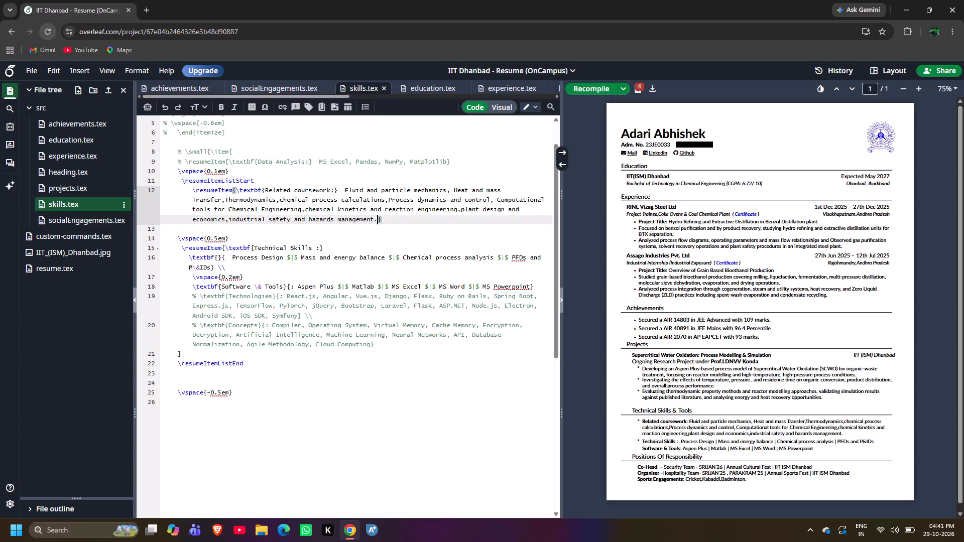
# Download the compiled resume as a PDF and close the browser window.
pyautogui.click(651, 89)
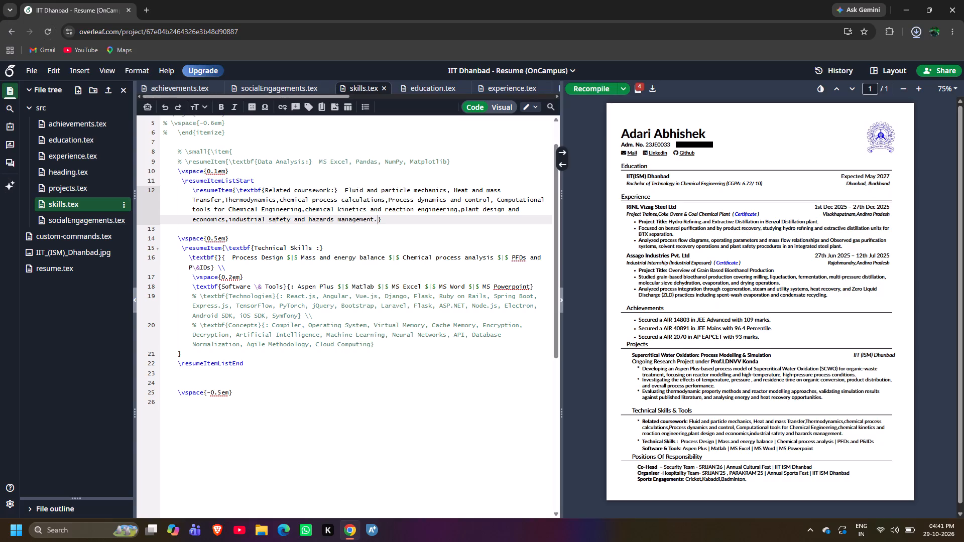
pyautogui.click(963, 5)
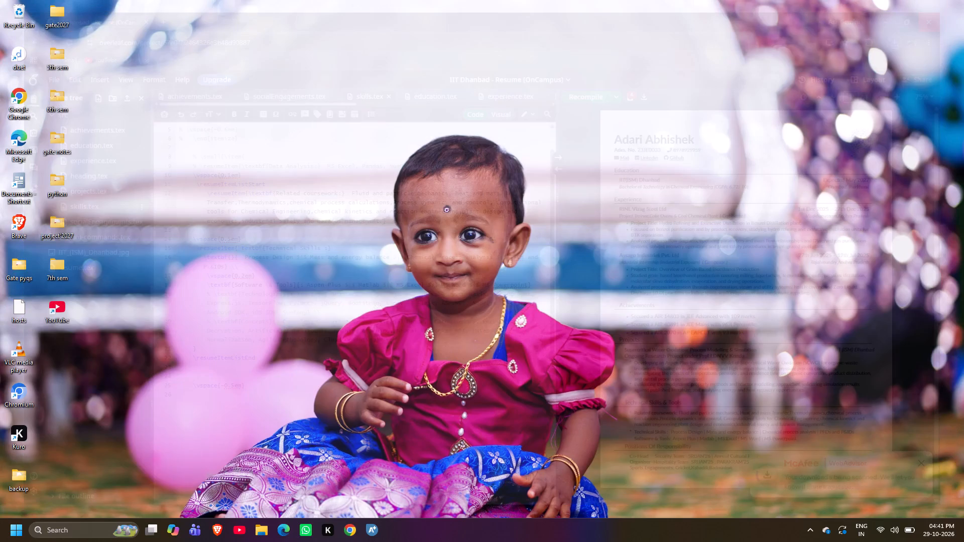
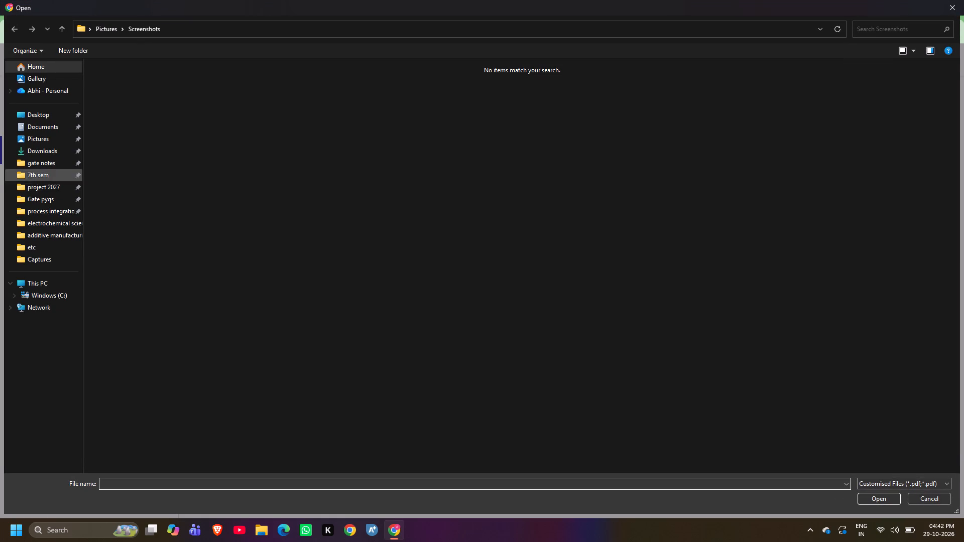
# Upload IIT_Dhanbad___Resume__OnCampus_ (5).pdf from Downloads to My Resume with the title "jee resume".
pyautogui.click(58, 152)
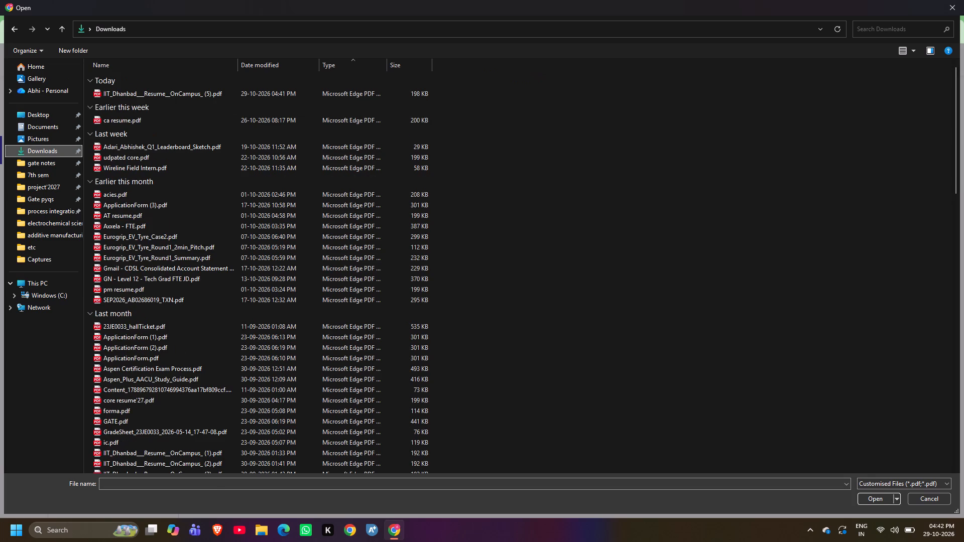
pyautogui.click(180, 95)
pyautogui.click(873, 494)
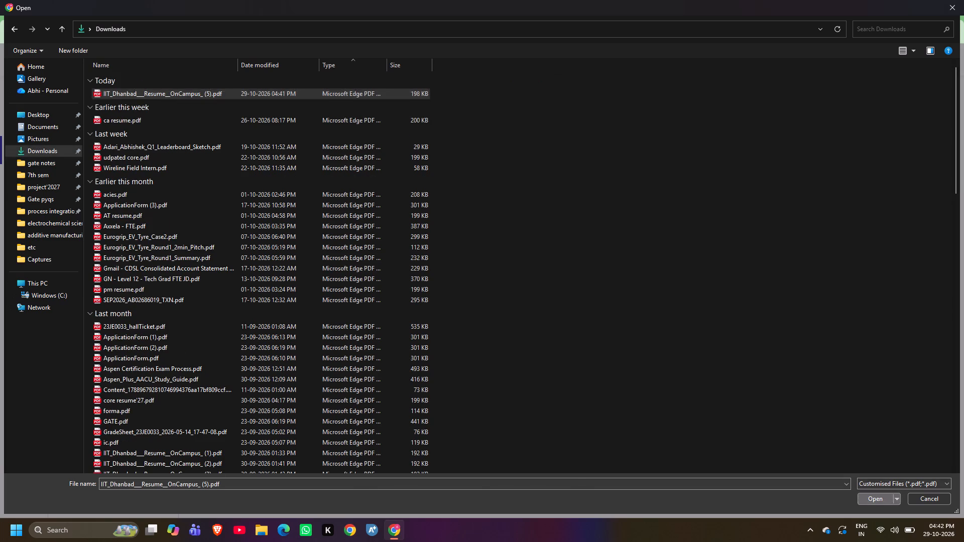
pyautogui.click(405, 348)
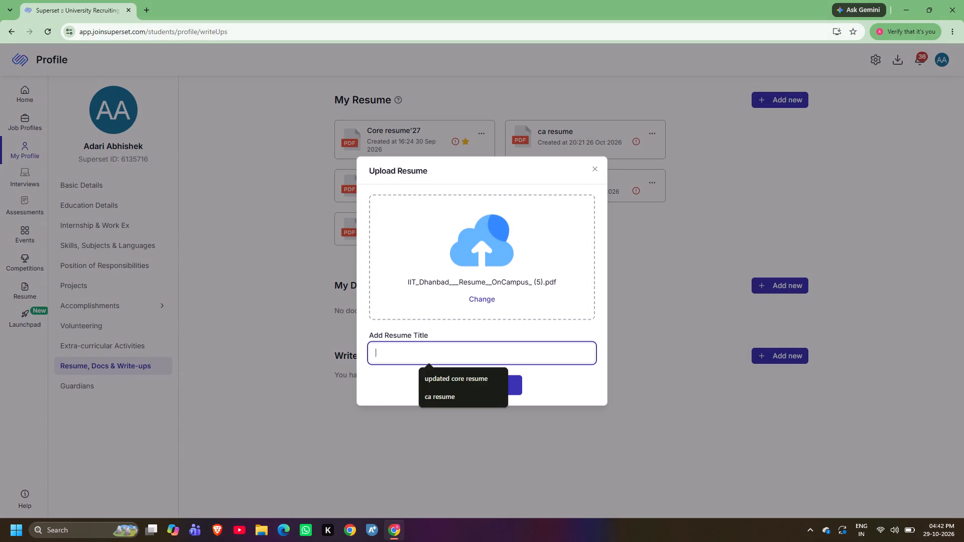
pyautogui.write('jee resume')
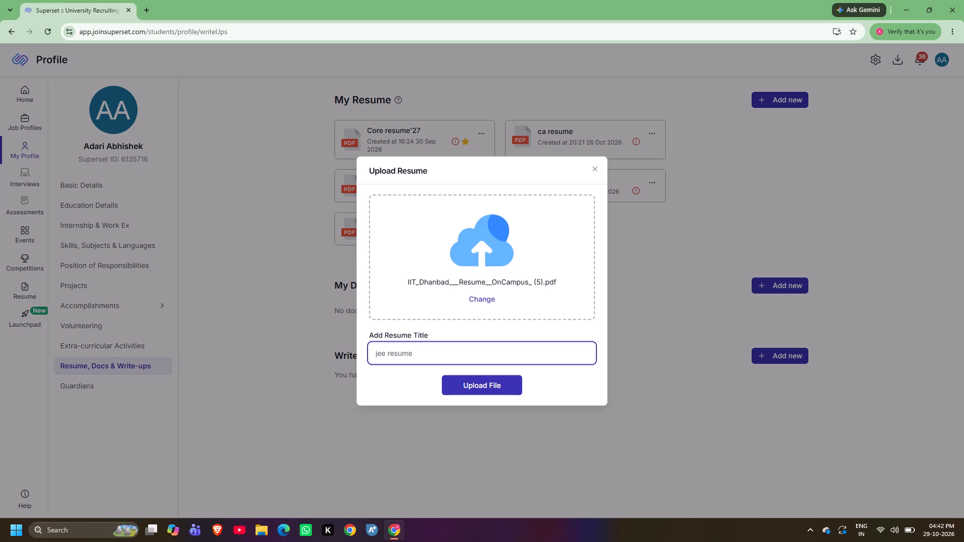
pyautogui.click(489, 387)
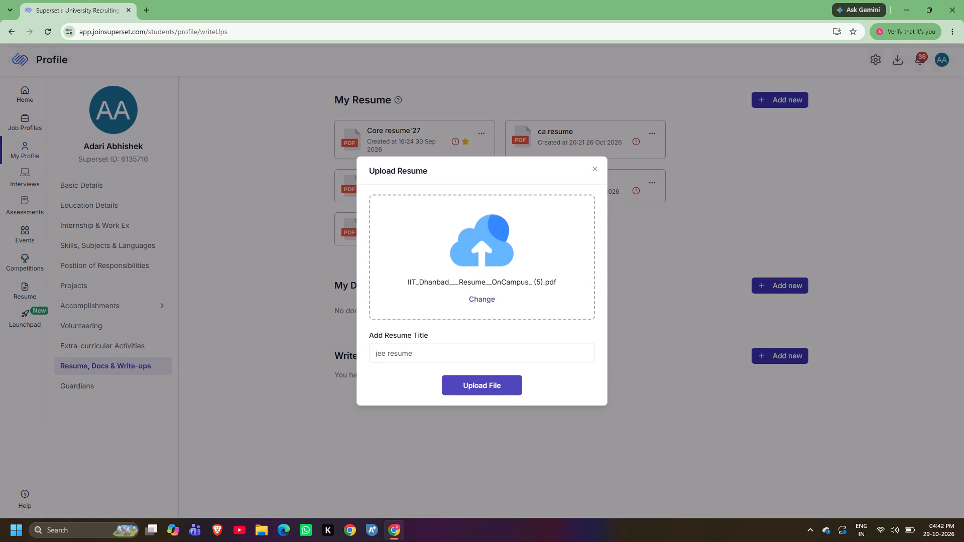
pyautogui.click(479, 386)
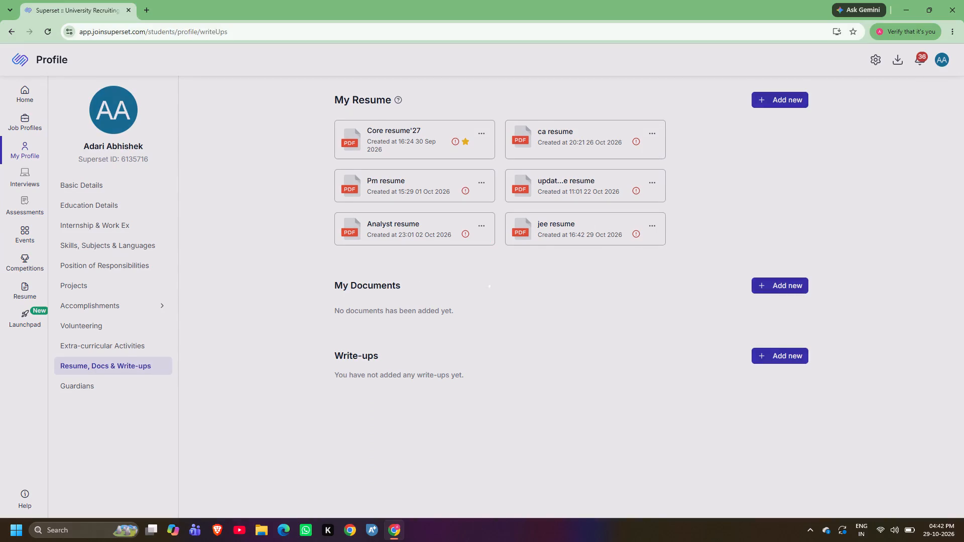
# Find and open Cracku's "JEE Physics Content Intern & Manager" listing among the job profiles.
pyautogui.click(116, 193)
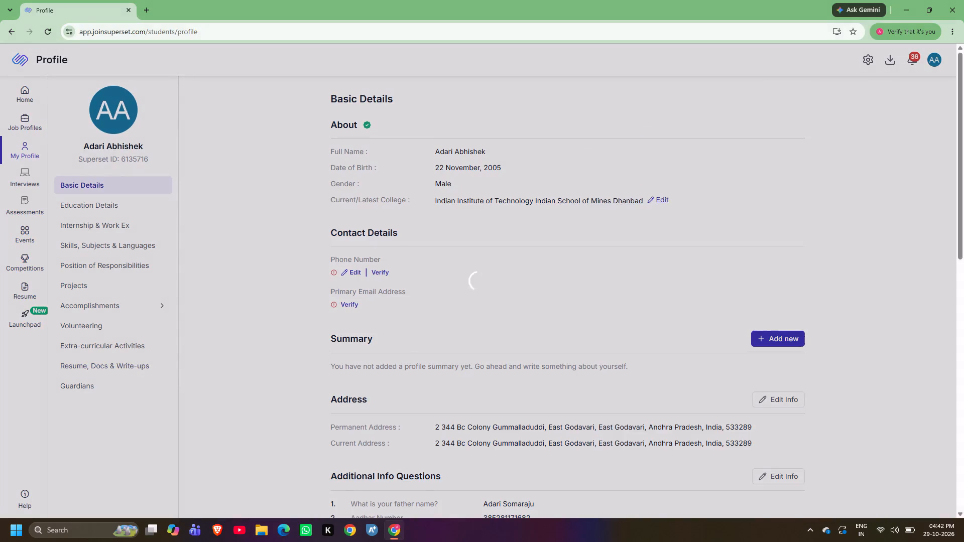
pyautogui.click(13, 94)
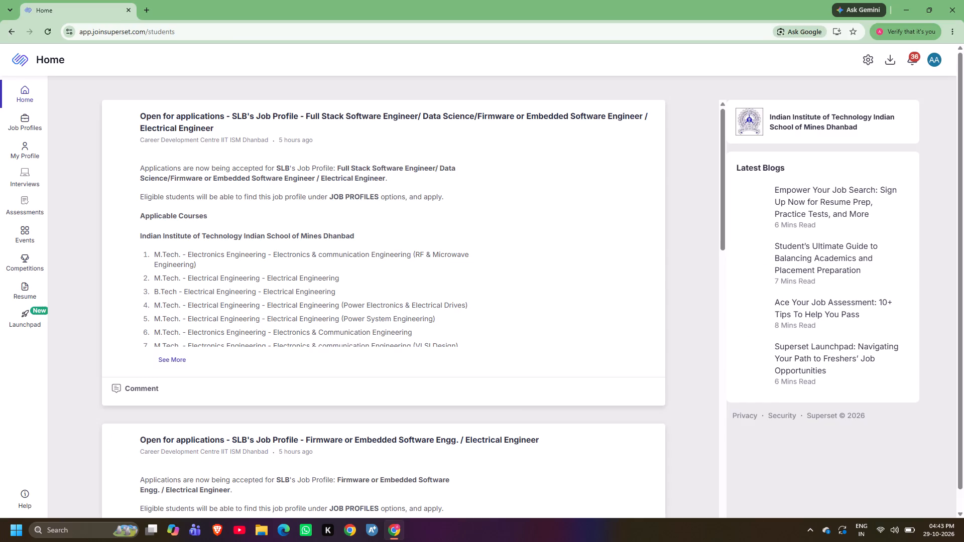
pyautogui.click(19, 155)
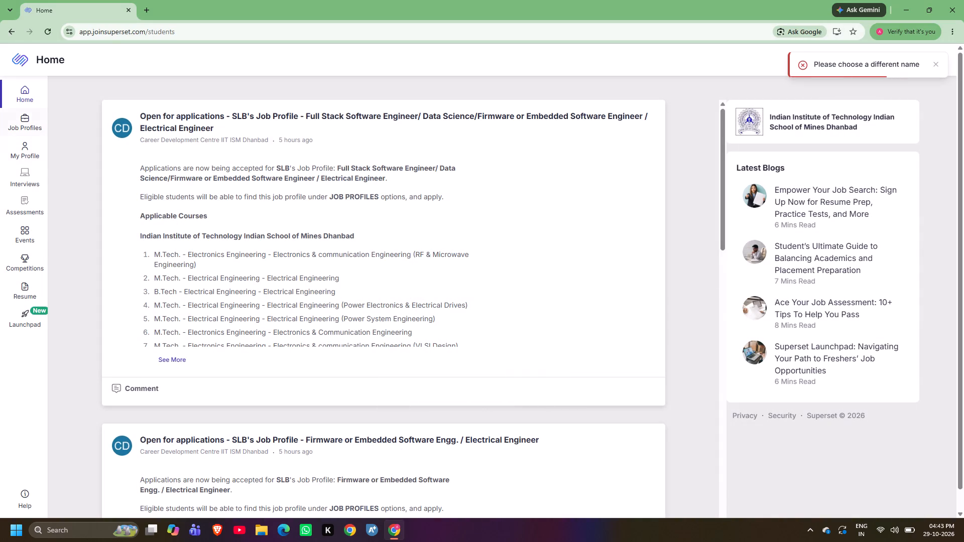
pyautogui.click(29, 122)
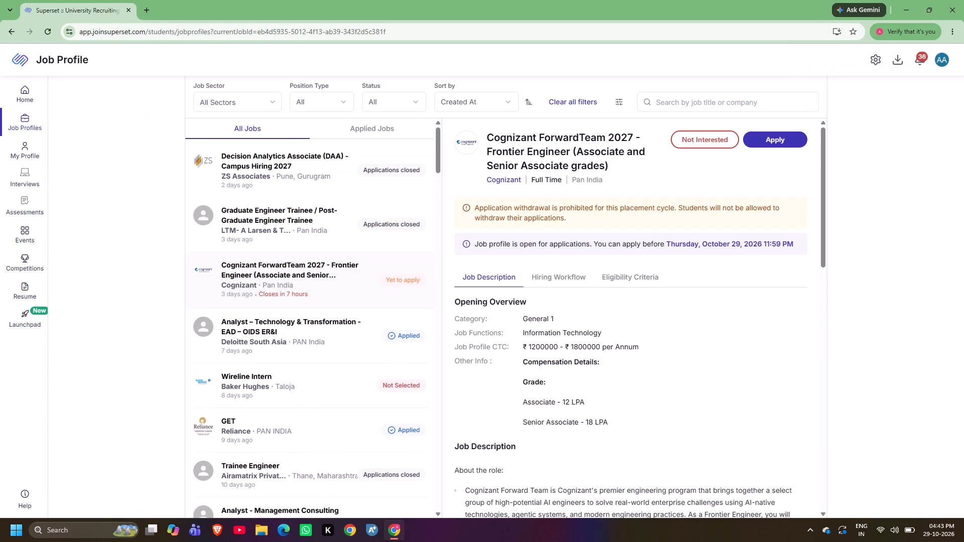
pyautogui.scroll(-11, 318, 244)
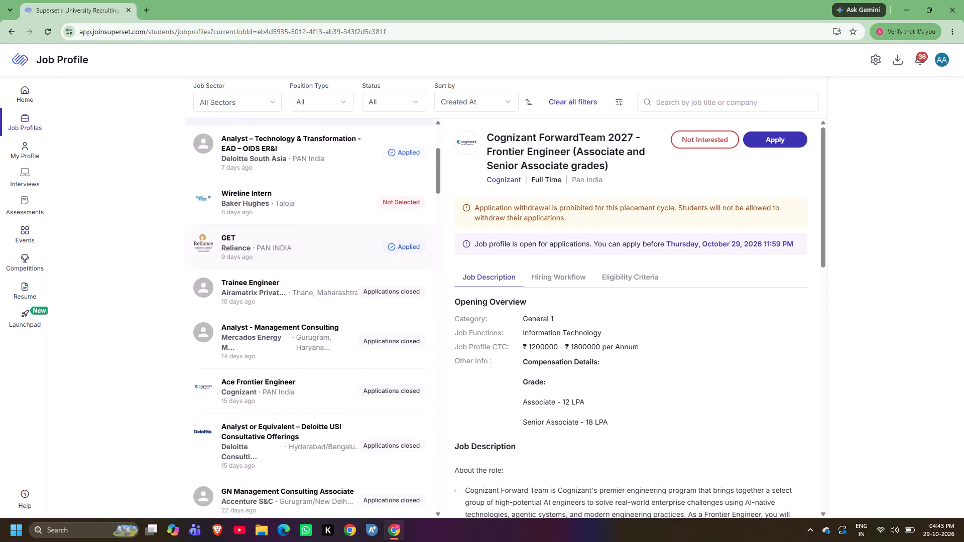
pyautogui.scroll(-20, 318, 244)
pyautogui.scroll(-3, 318, 244)
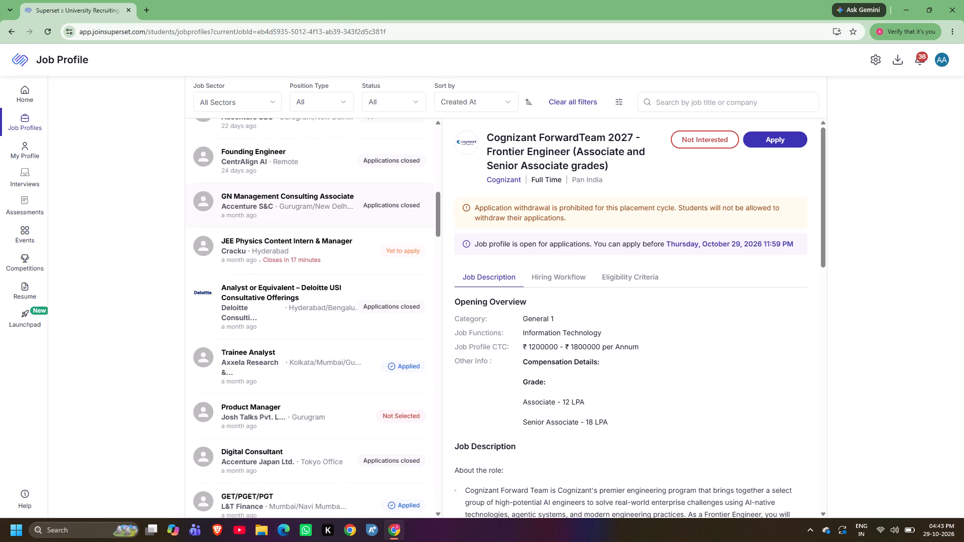
pyautogui.click(318, 244)
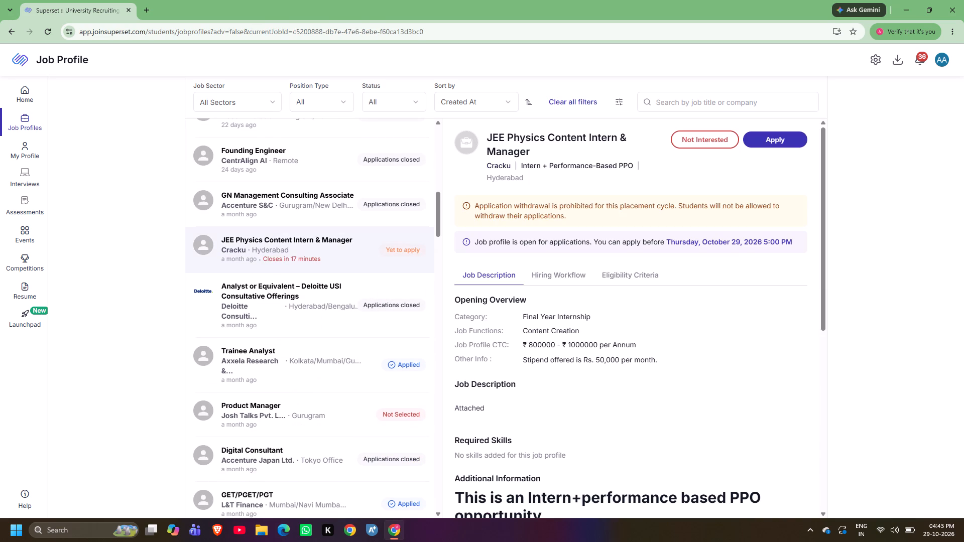
# Start an application for the Cracku position and choose "jee resume" as the attached resume.
pyautogui.click(770, 137)
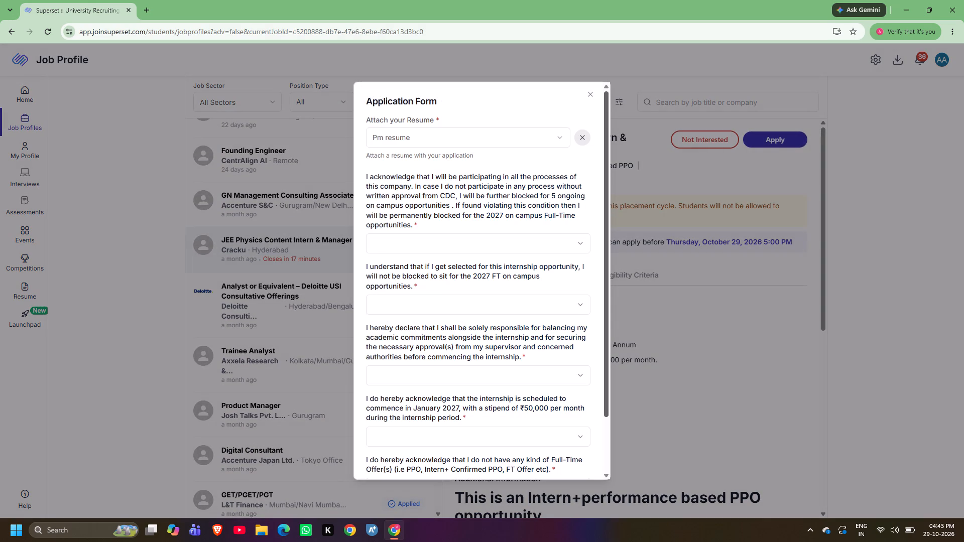
pyautogui.click(520, 145)
pyautogui.click(478, 172)
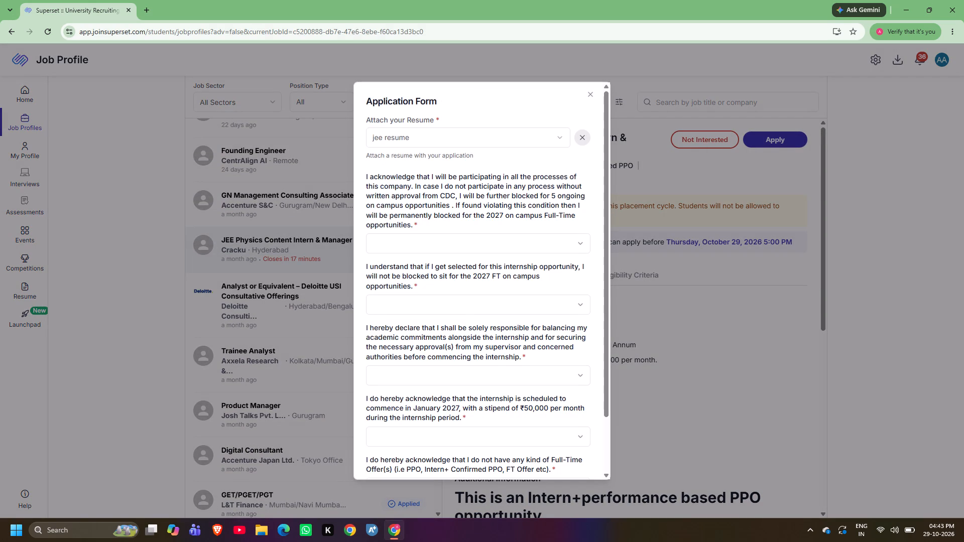
# Answer Yes to all five declarations in the application form and submit the application.
pyautogui.scroll(-2, 477, 172)
pyautogui.click(456, 202)
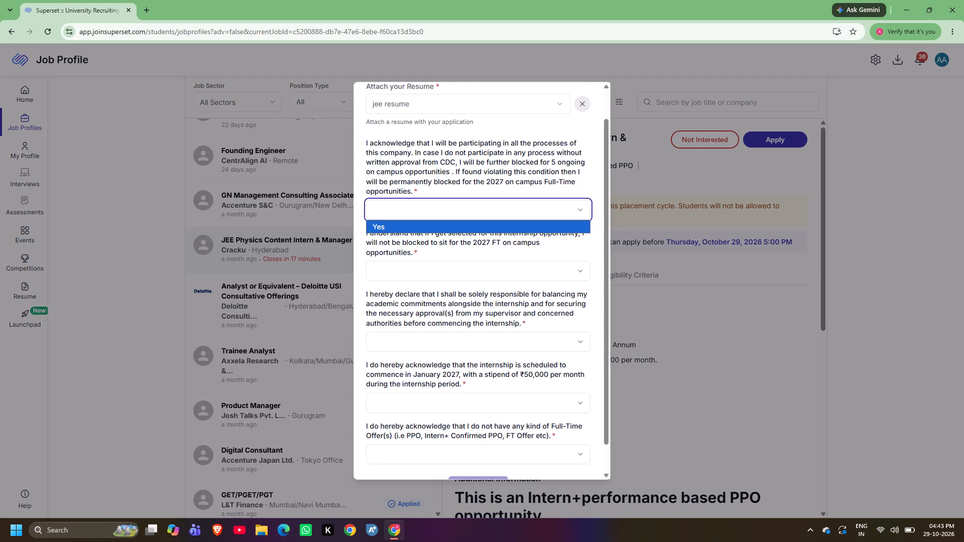
pyautogui.click(454, 221)
pyautogui.scroll(-3, 454, 221)
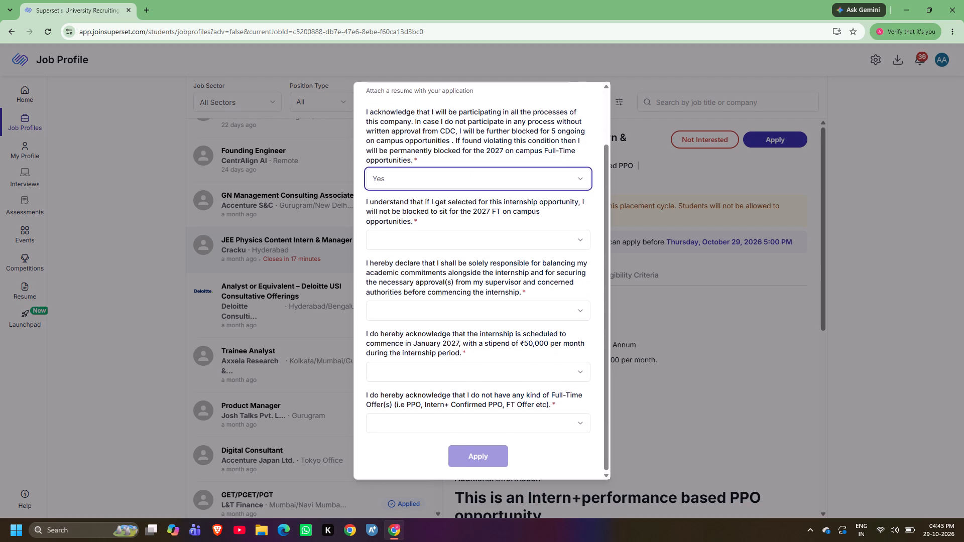
pyautogui.scroll(-2, 454, 221)
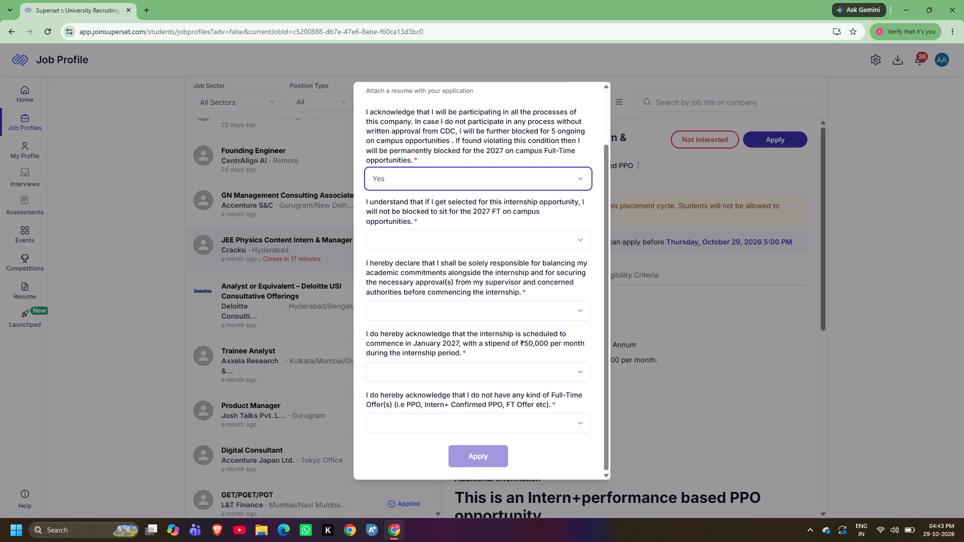
pyautogui.click(450, 244)
pyautogui.click(442, 254)
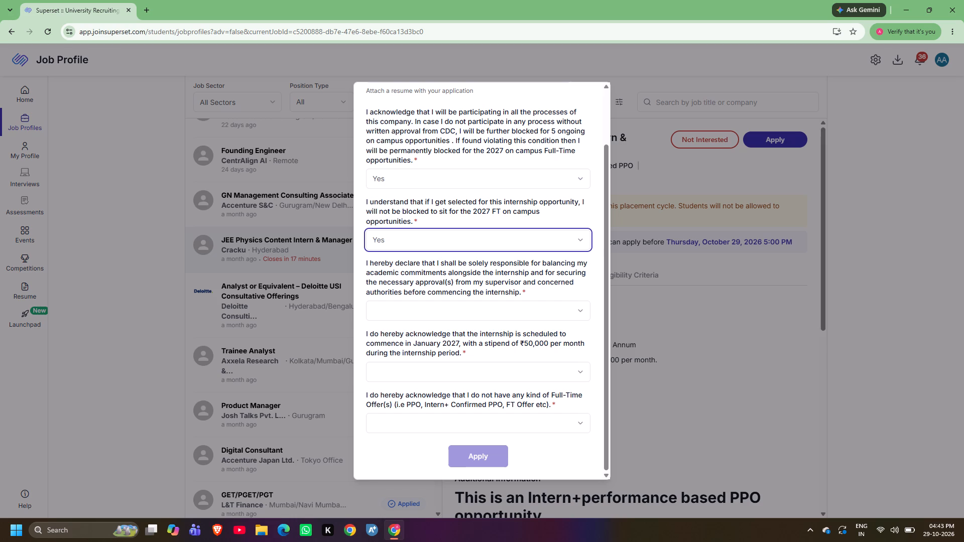
pyautogui.click(513, 309)
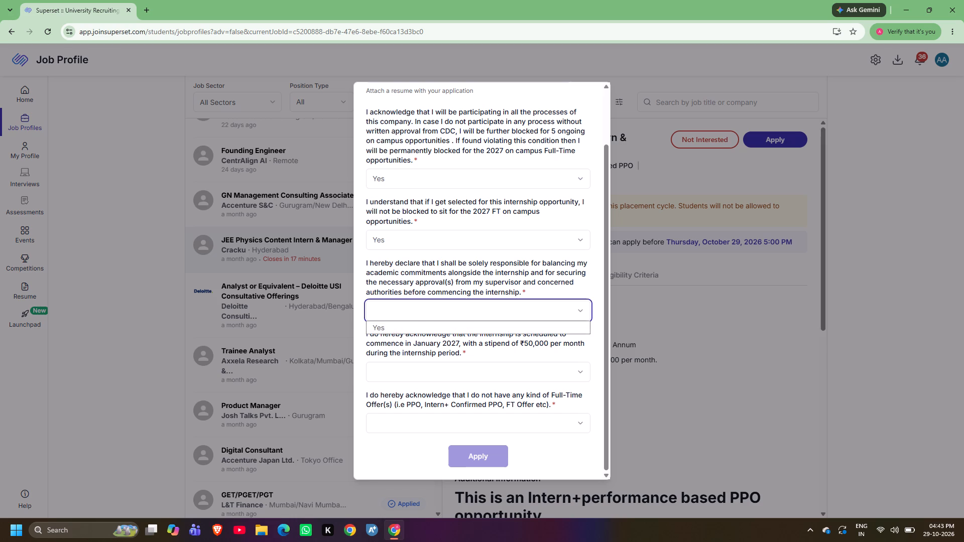
pyautogui.click(498, 323)
pyautogui.click(504, 373)
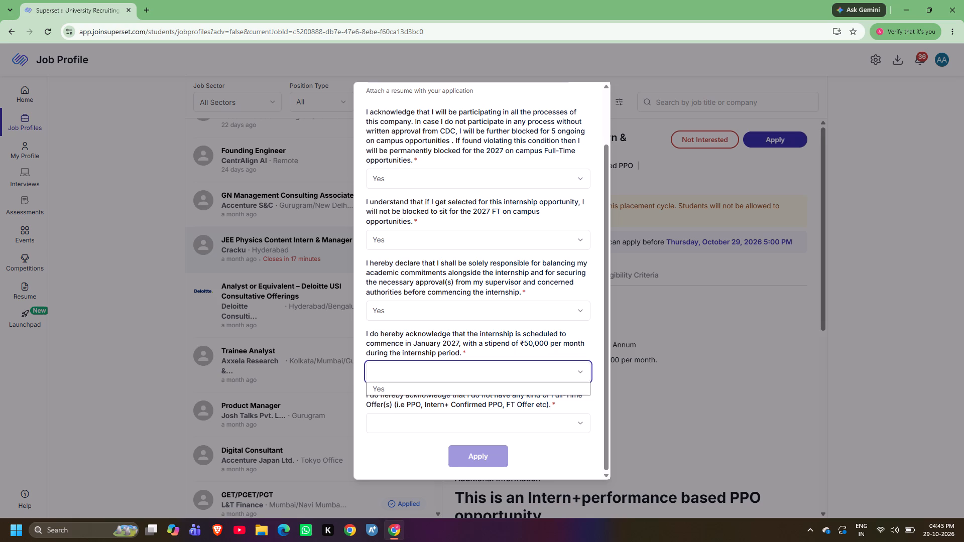
pyautogui.click(487, 387)
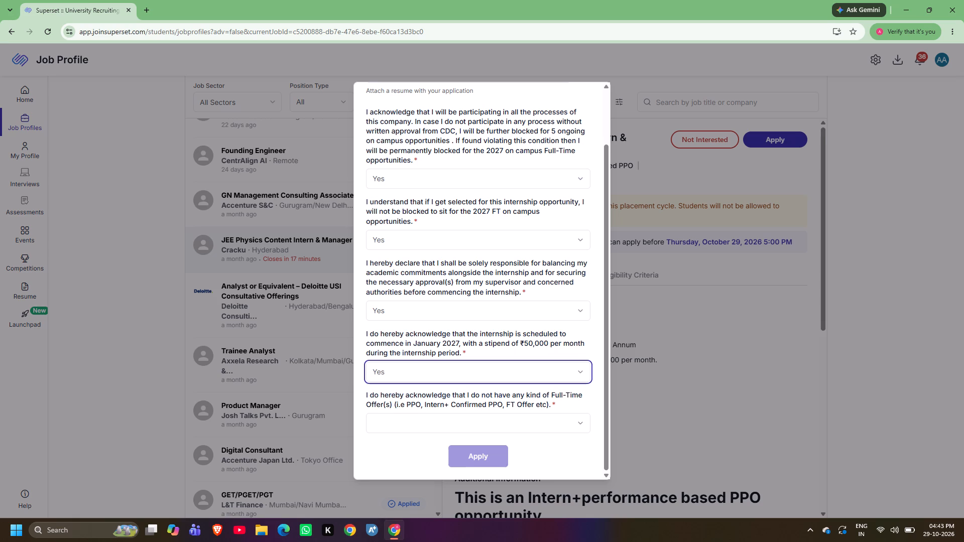
pyautogui.click(465, 419)
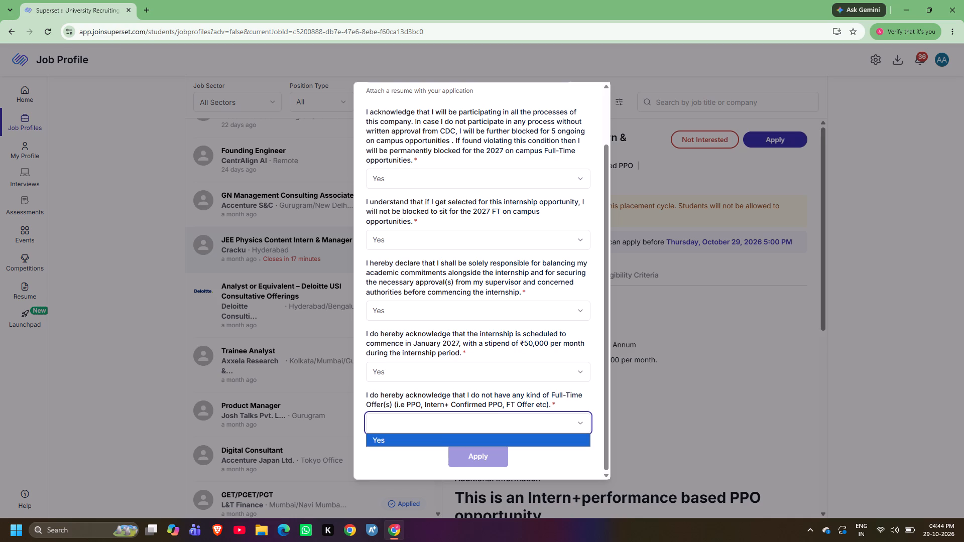
pyautogui.click(465, 443)
pyautogui.click(474, 457)
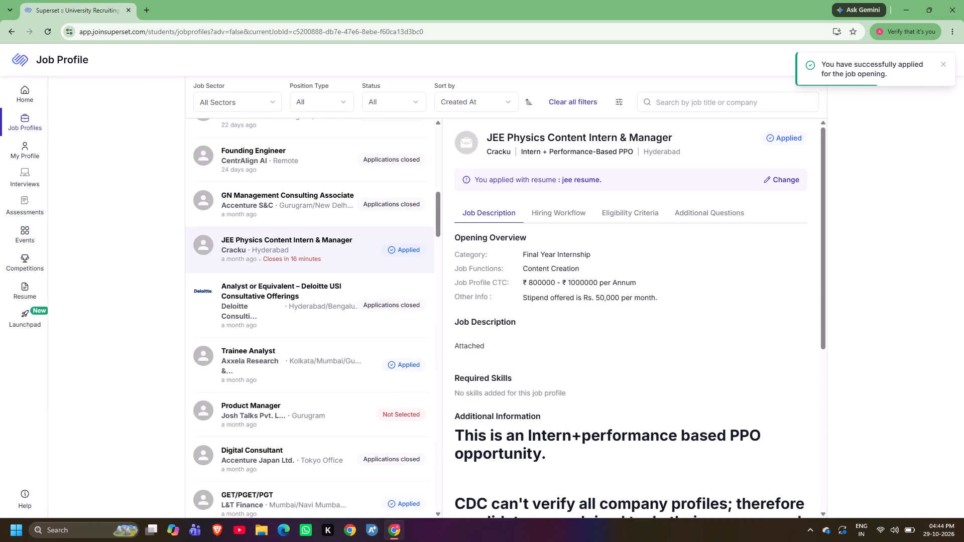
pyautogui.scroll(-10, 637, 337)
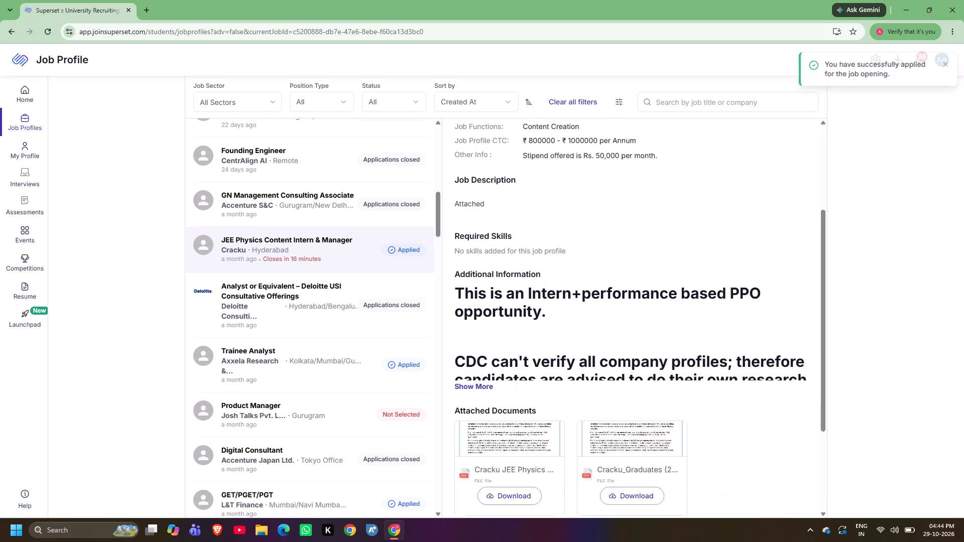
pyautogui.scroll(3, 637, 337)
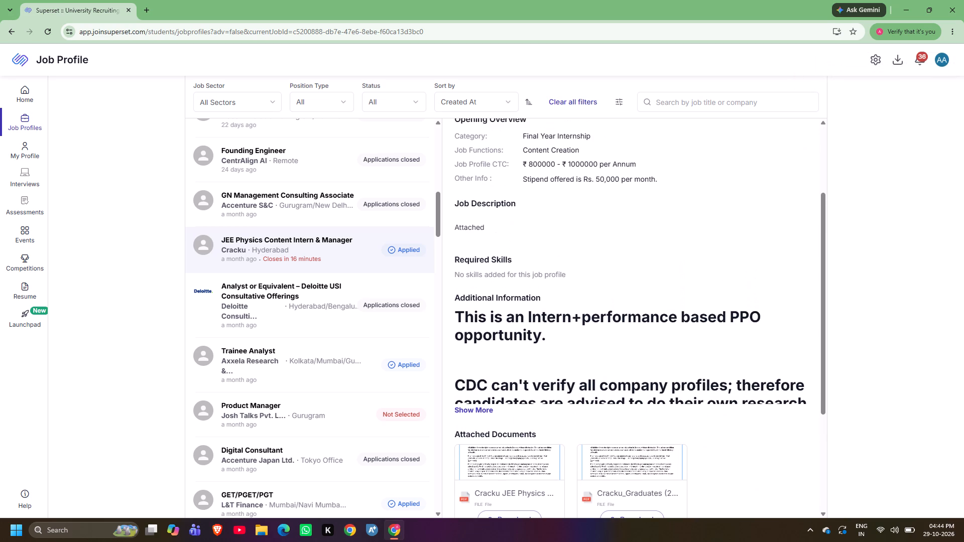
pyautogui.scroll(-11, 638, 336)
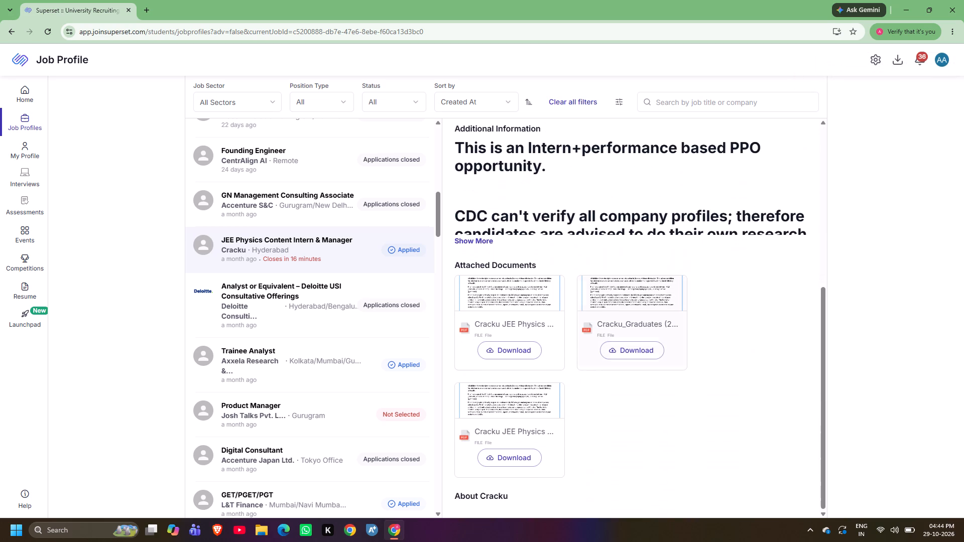
# Log out of the Superset account and close the browser window.
pyautogui.click(944, 60)
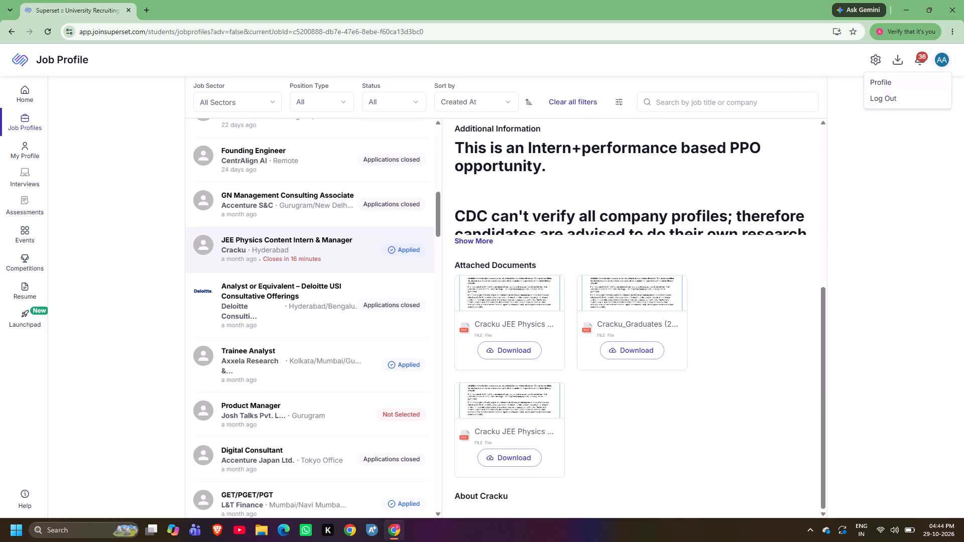
pyautogui.click(921, 97)
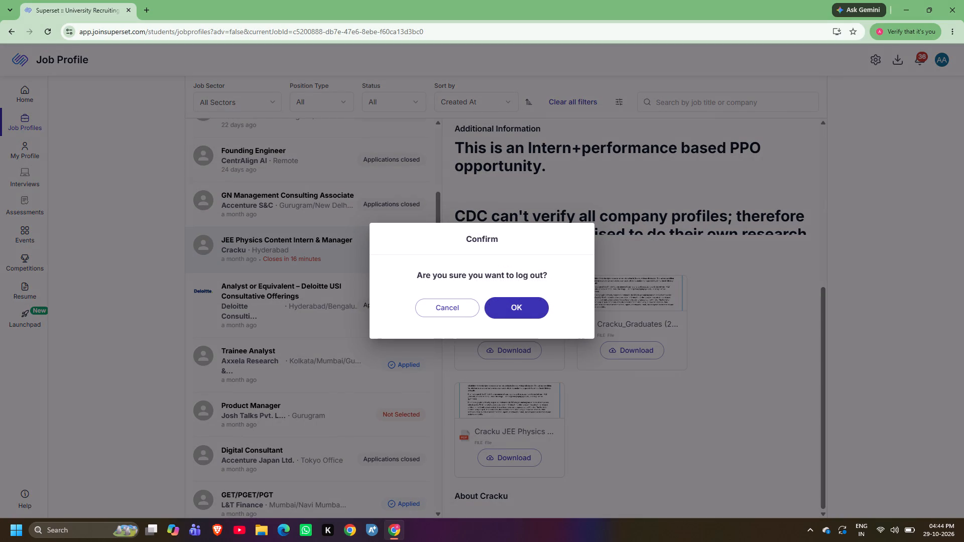
pyautogui.click(544, 305)
pyautogui.click(963, 0)
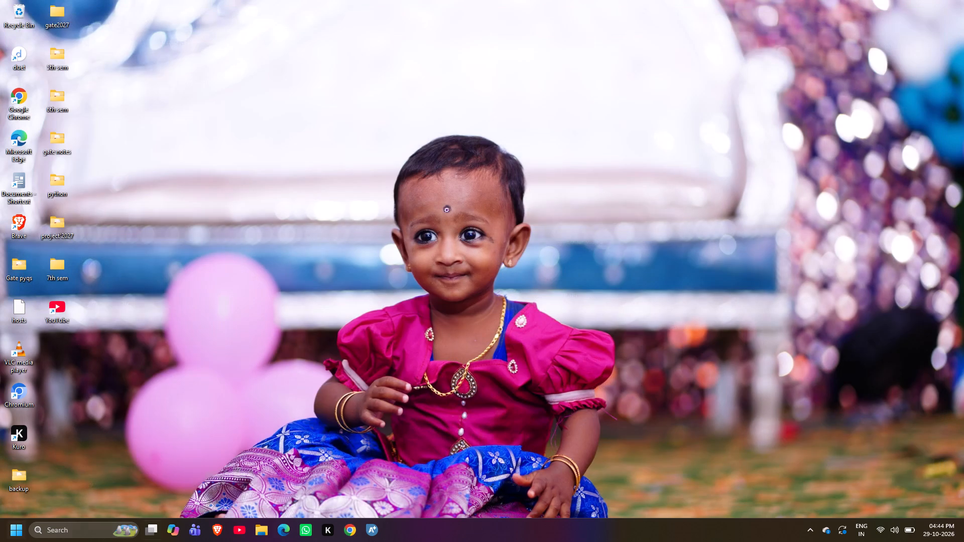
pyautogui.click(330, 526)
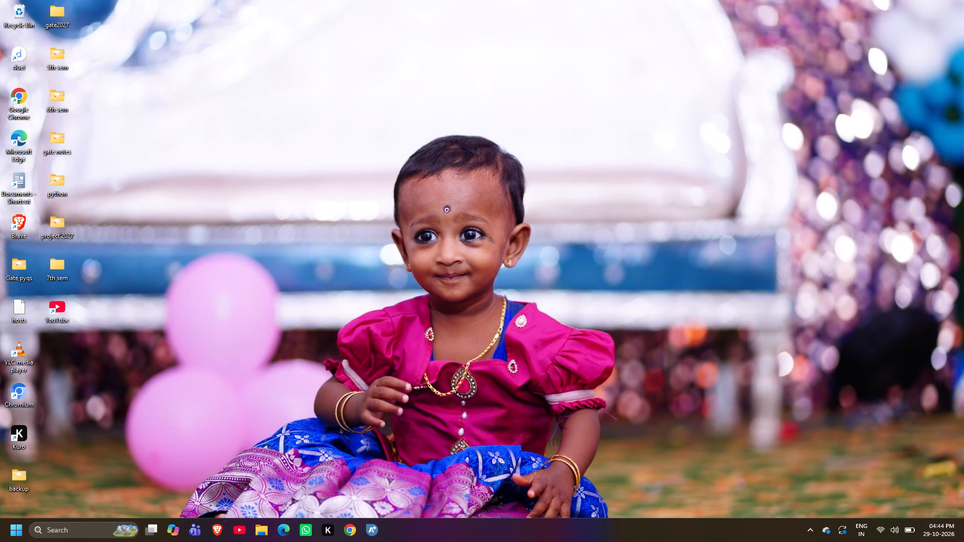
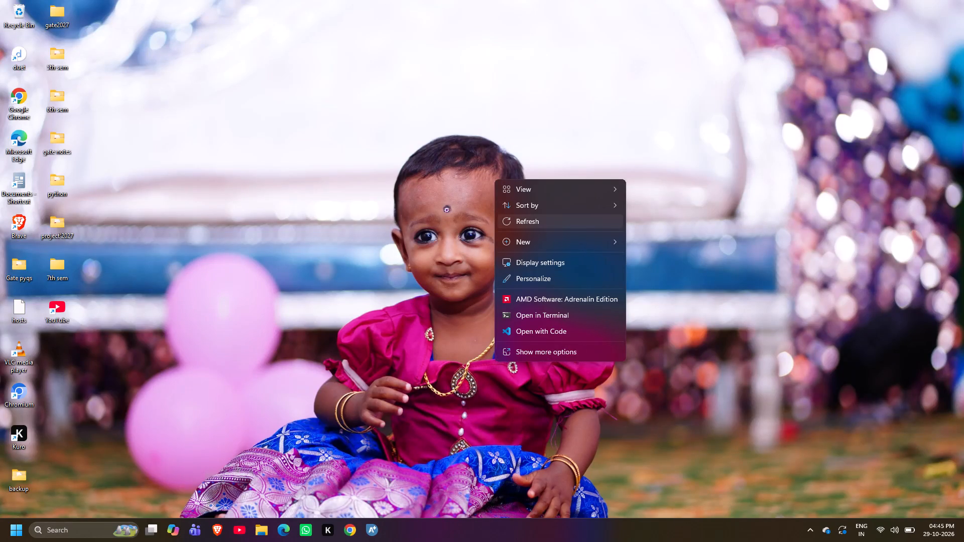
# Refresh the desktop and shut down the computer.
pyautogui.click(519, 218)
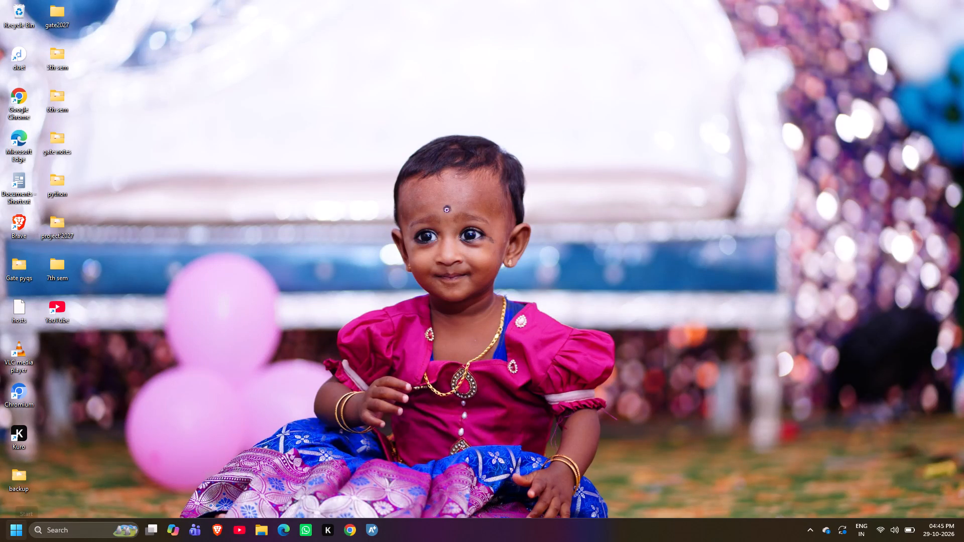
pyautogui.click(22, 530)
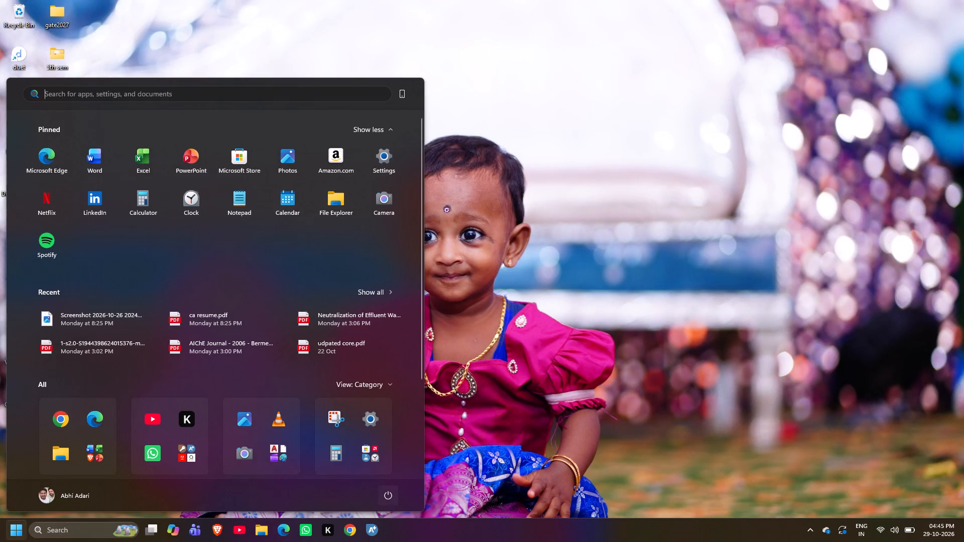
pyautogui.click(387, 493)
pyautogui.click(399, 464)
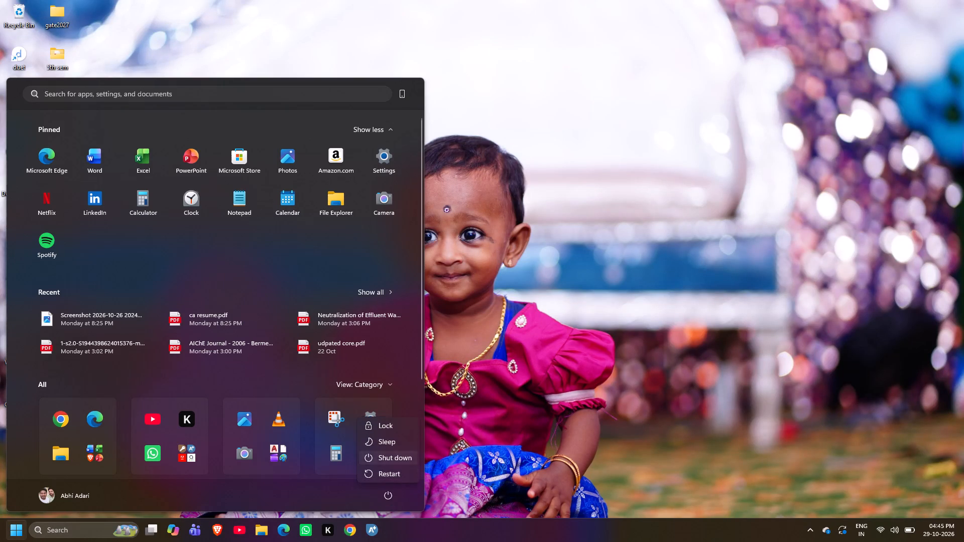